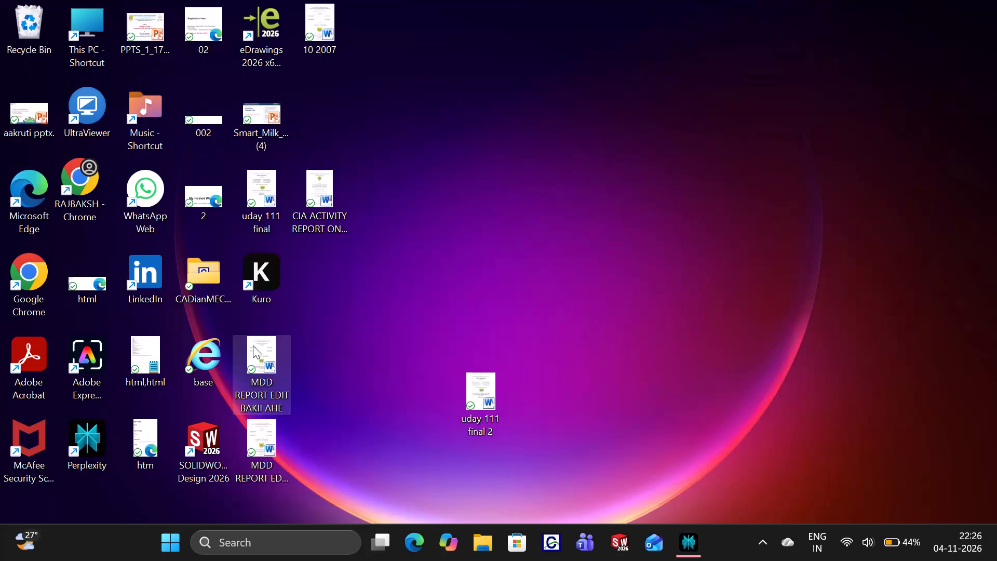
Open the report document MDD REPORT EDIT BAKII AHE from the desktop in Microsoft Word.
click(253, 345)
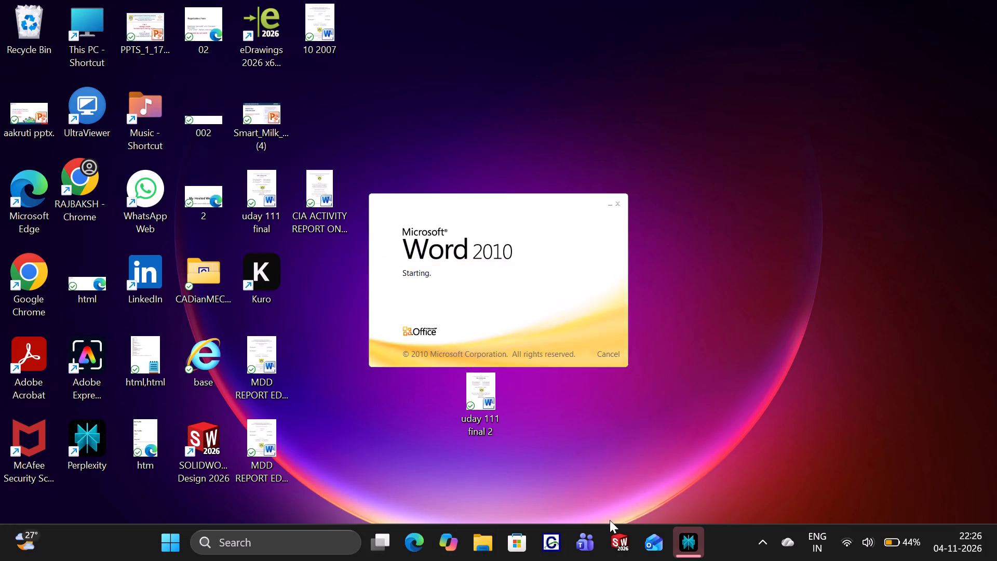
click(266, 292)
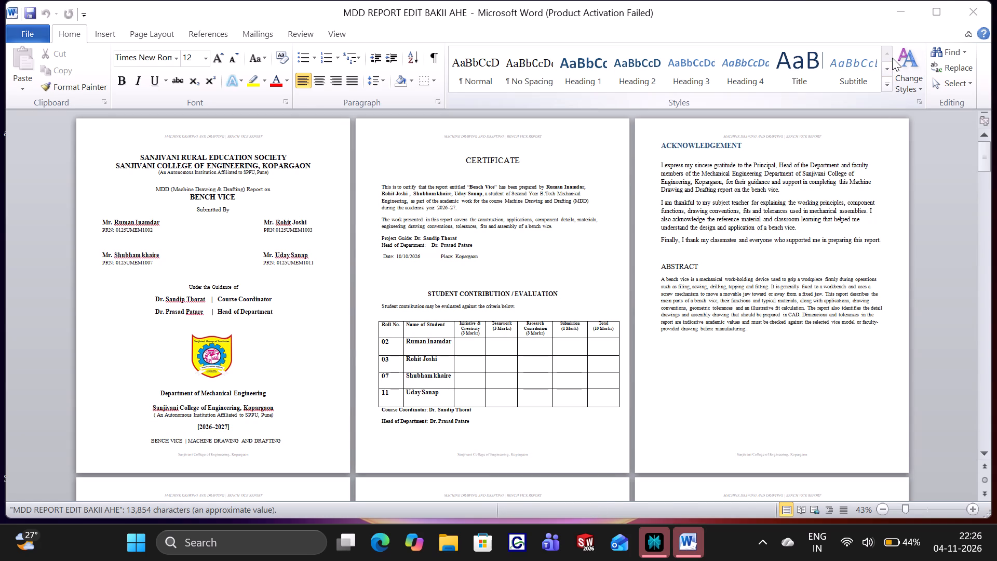
Clear the desktop by dismissing the Office activation wizard, minimizing the report window and closing the Edge new-tab window.
click(901, 9)
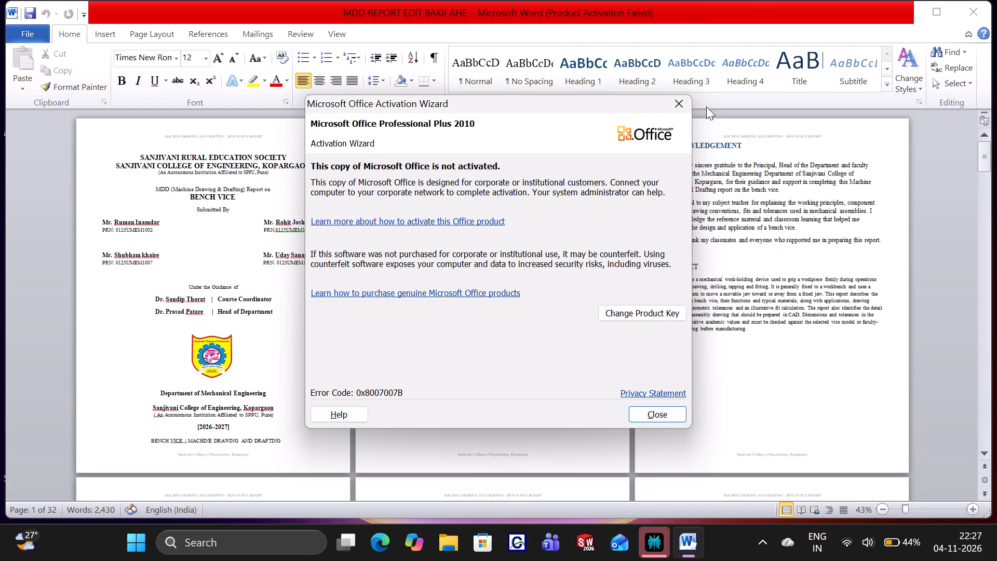
click(676, 96)
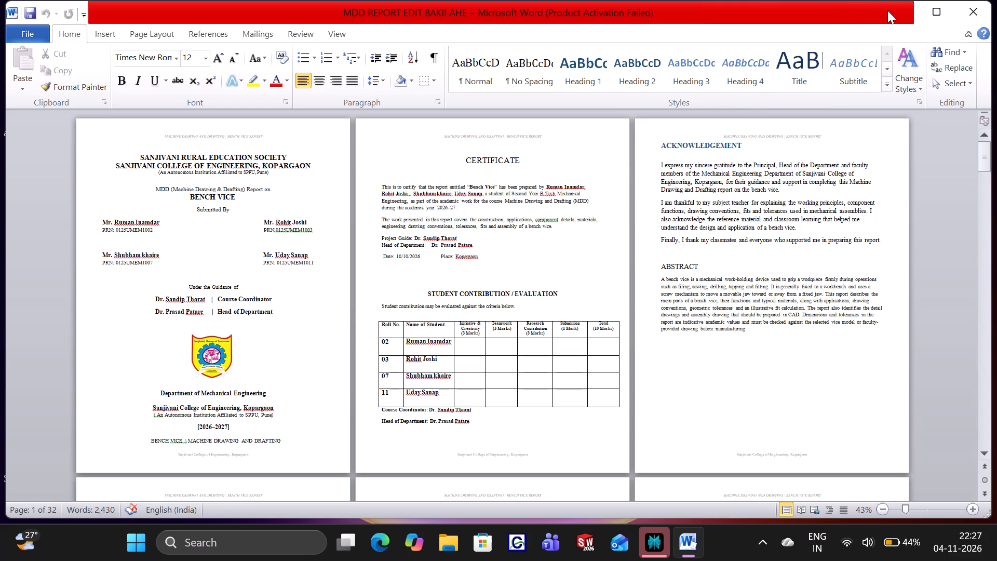
click(901, 9)
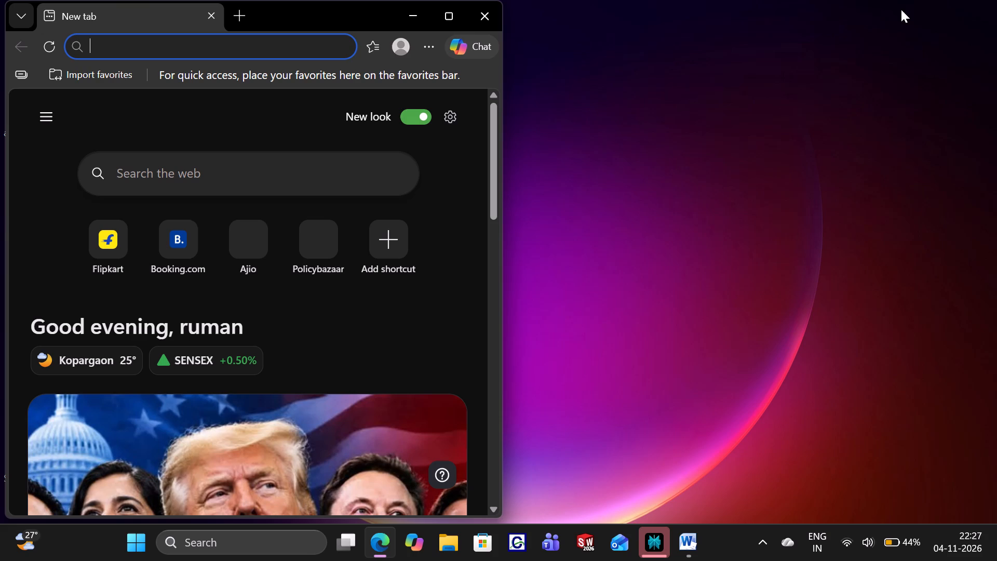
click(479, 12)
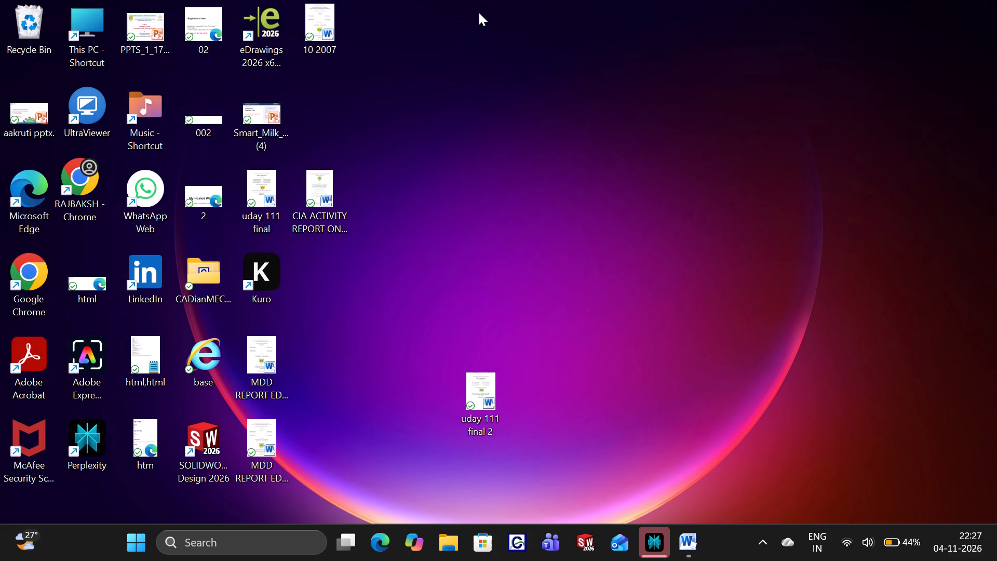
Launch Kuro from its desktop shortcut.
click(277, 260)
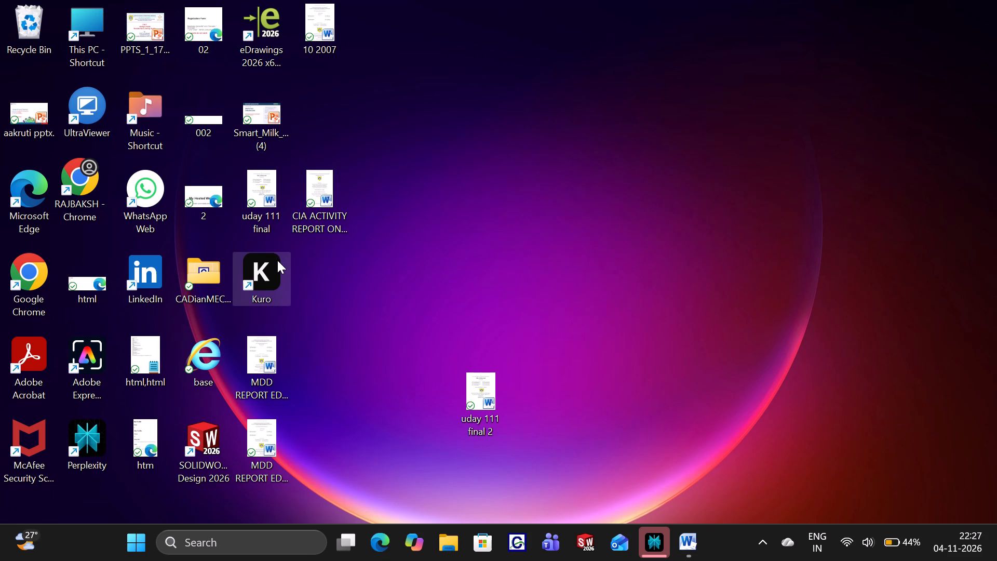
click(277, 260)
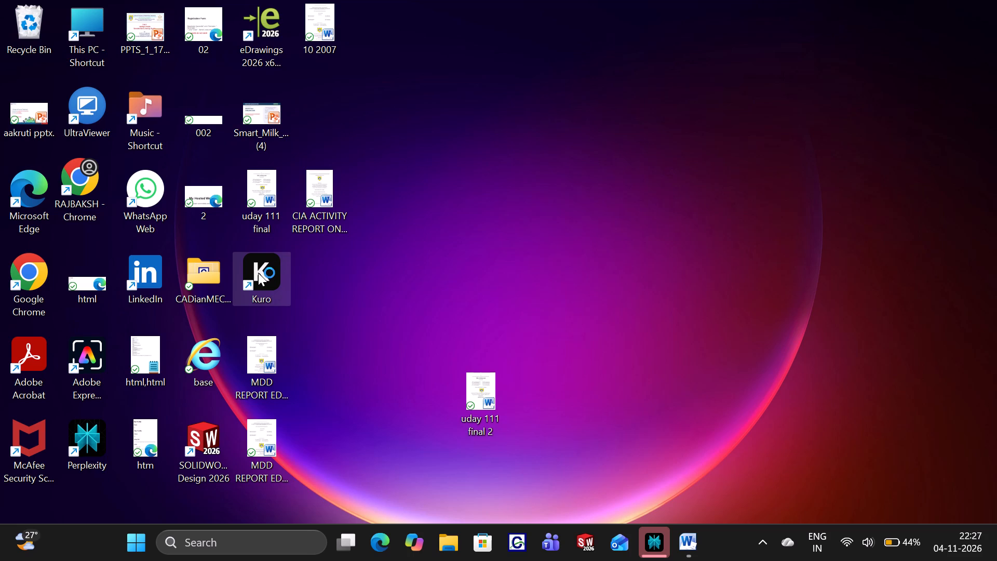
double_click(258, 273)
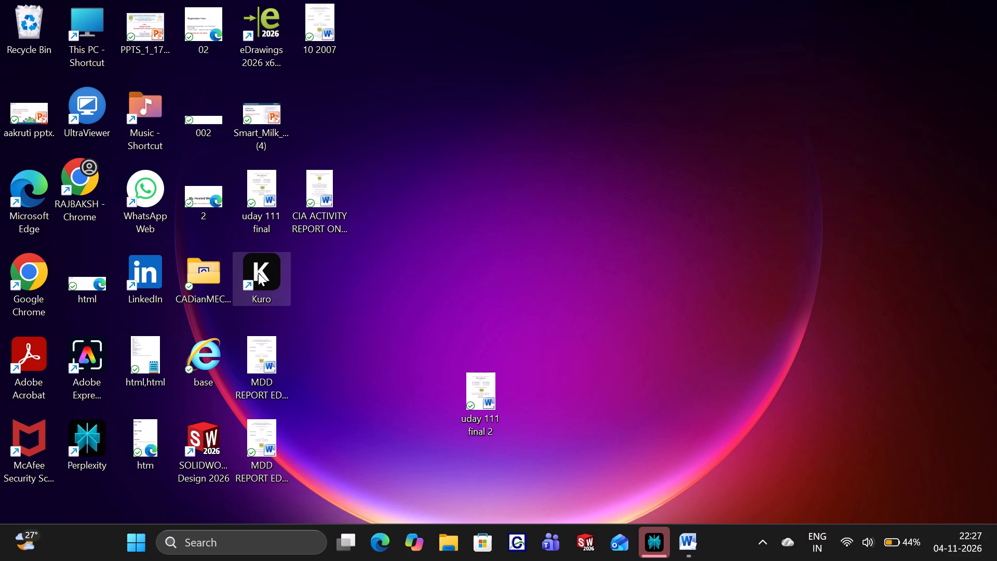
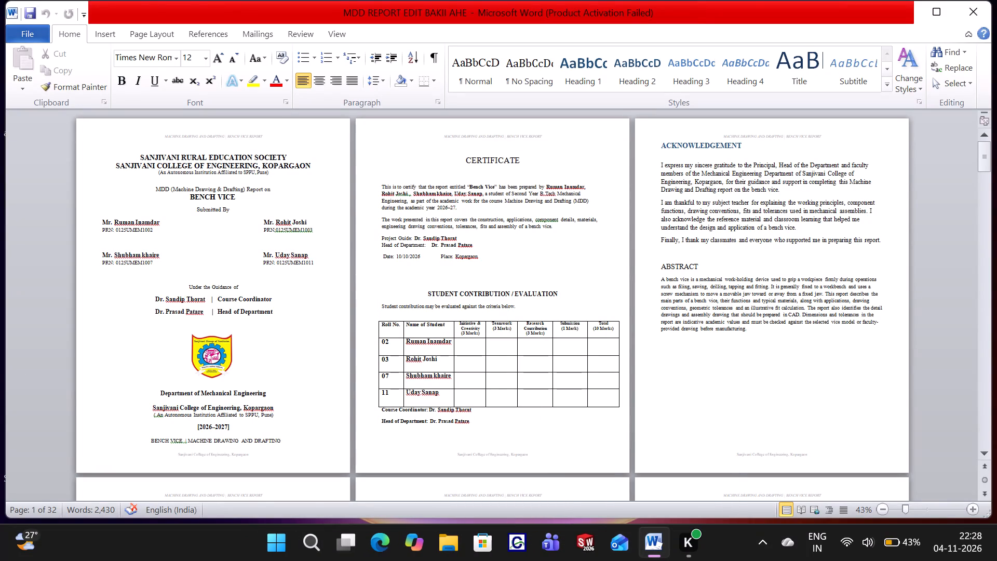
Delete the empty lines above the "2. APPLICATIONS OF BENCH VICE" heading to pull the section up toward the Introduction.
scroll(368, 304, down, 4)
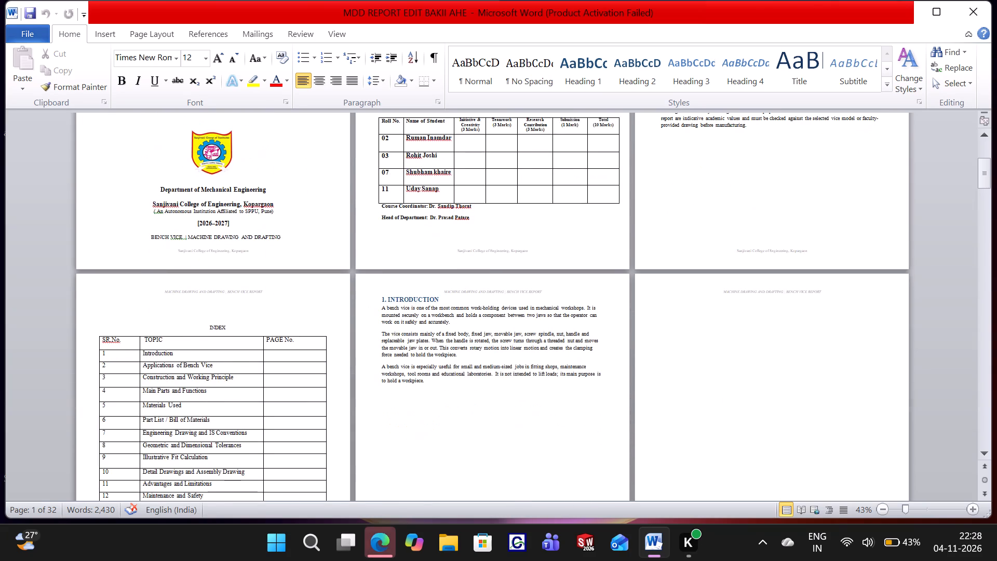
scroll(368, 304, down, 2)
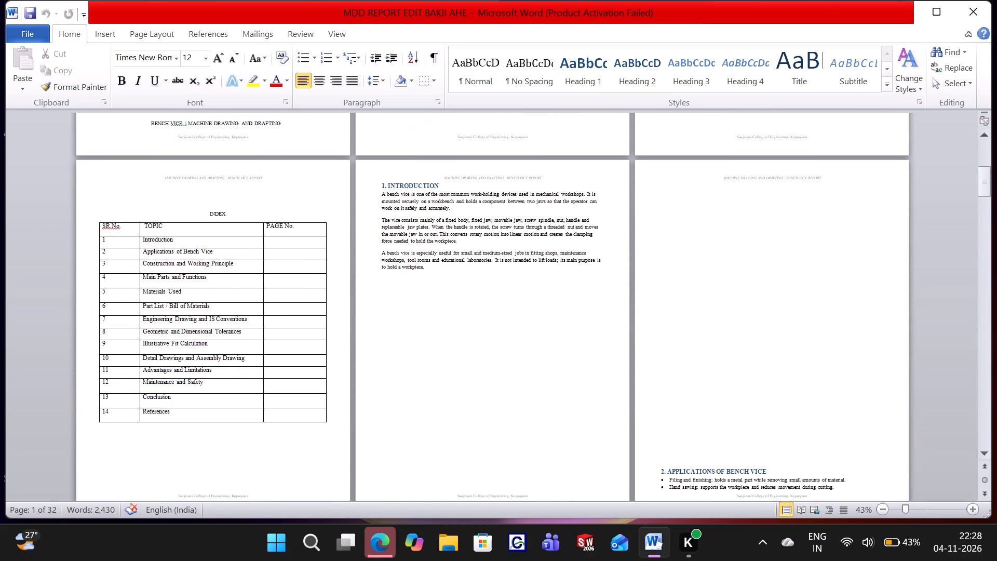
scroll(368, 304, down, 2)
scroll(368, 304, right, 1)
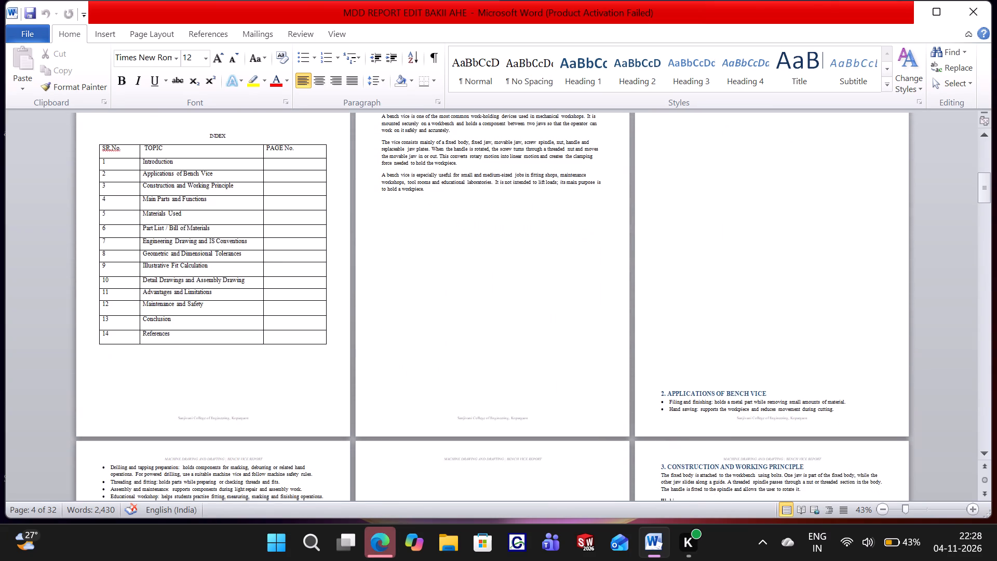
scroll(368, 304, right, 1)
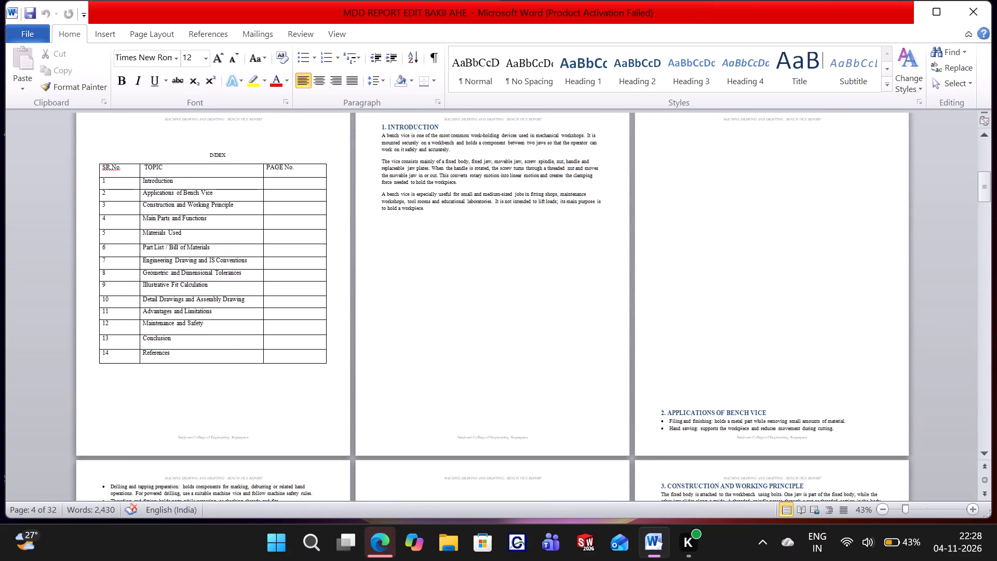
click(656, 417)
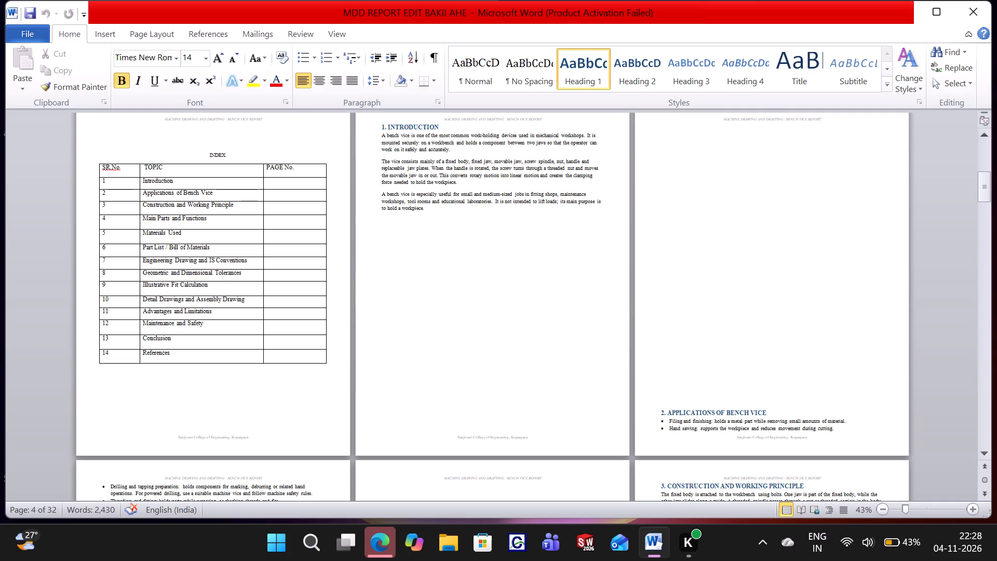
key(BackSpace)
key(BackSpace)
key(BackSpace)
key(BackSpace)
key(BackSpace)
key(BackSpace)
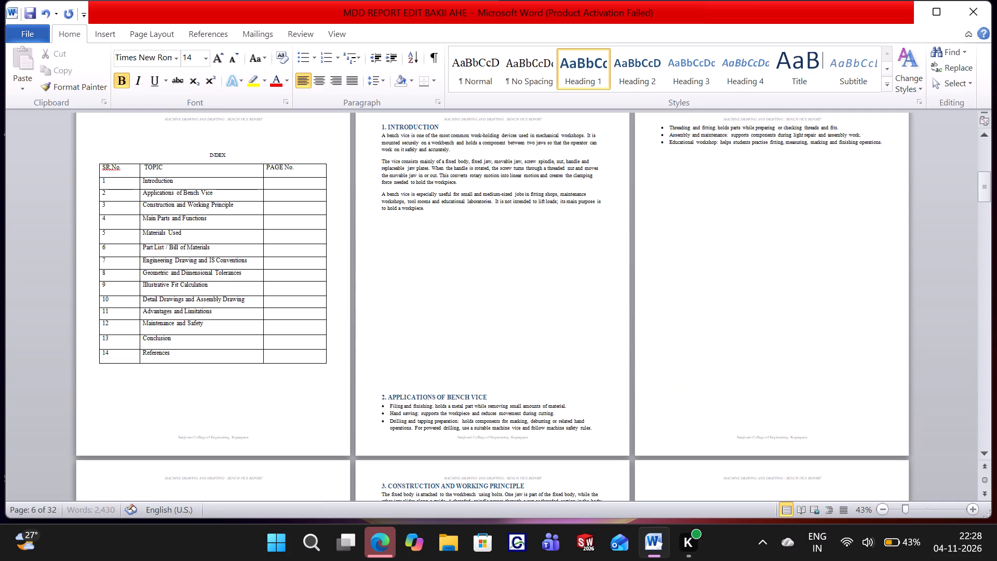
Insert two line breaks before the "2. APPLICATIONS OF BENCH VICE" heading to move the whole section onto the page after the Introduction.
key(Return)
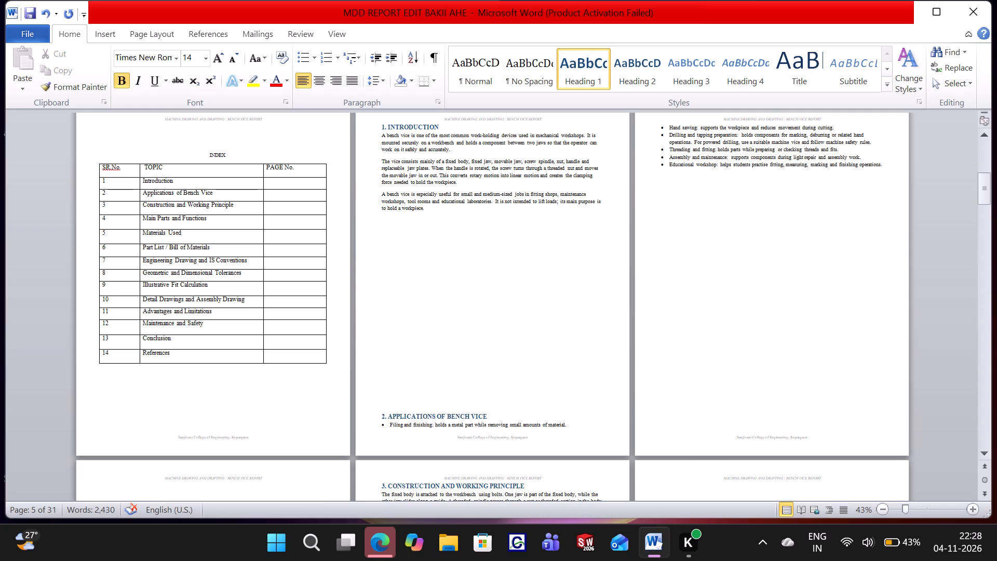
key(Return)
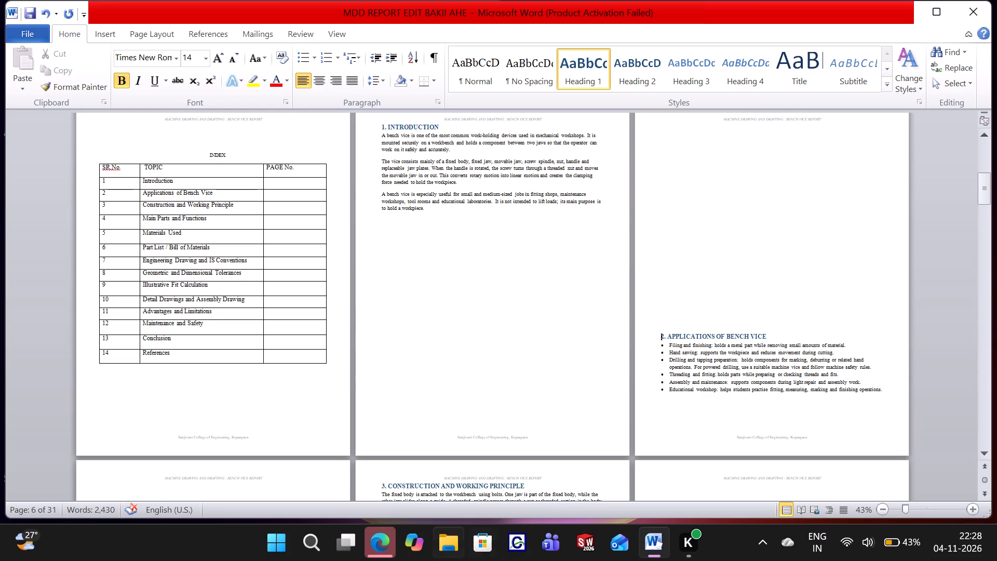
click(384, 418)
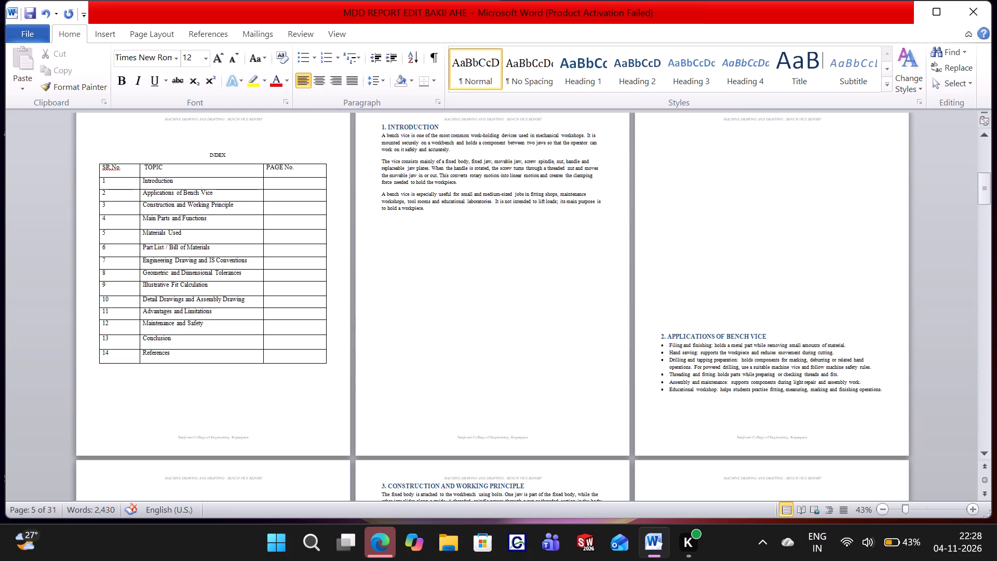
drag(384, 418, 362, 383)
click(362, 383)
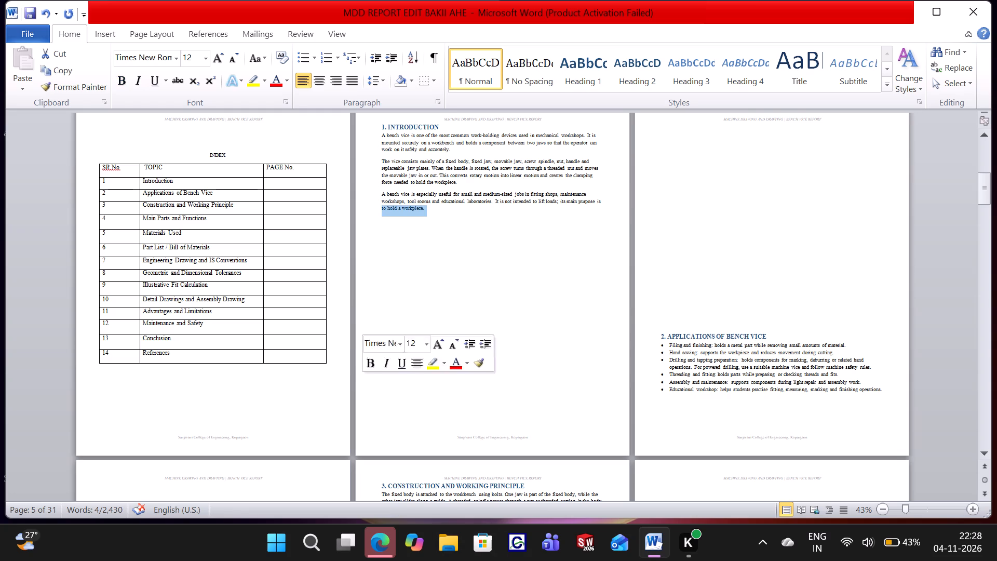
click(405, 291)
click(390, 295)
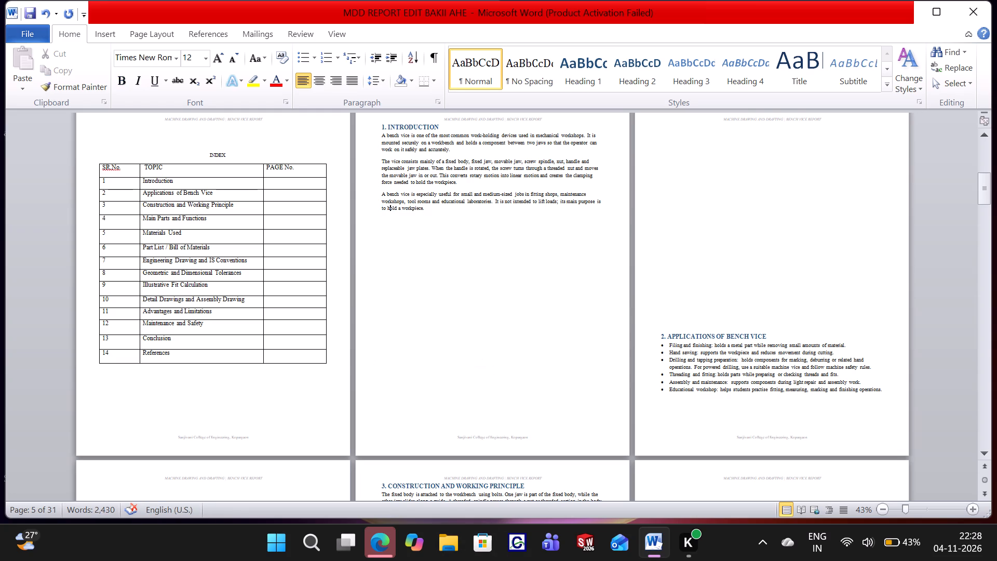
Adjust the empty lines above "2. APPLICATIONS OF BENCH VICE" so the whole section sits higher on the page after the Introduction.
click(680, 217)
key(BackSpace)
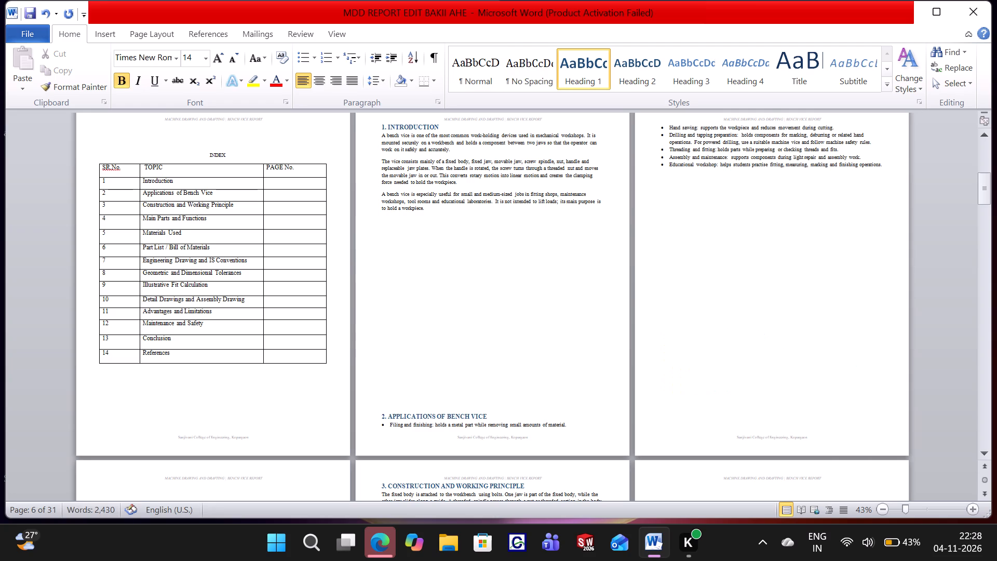
key(Return)
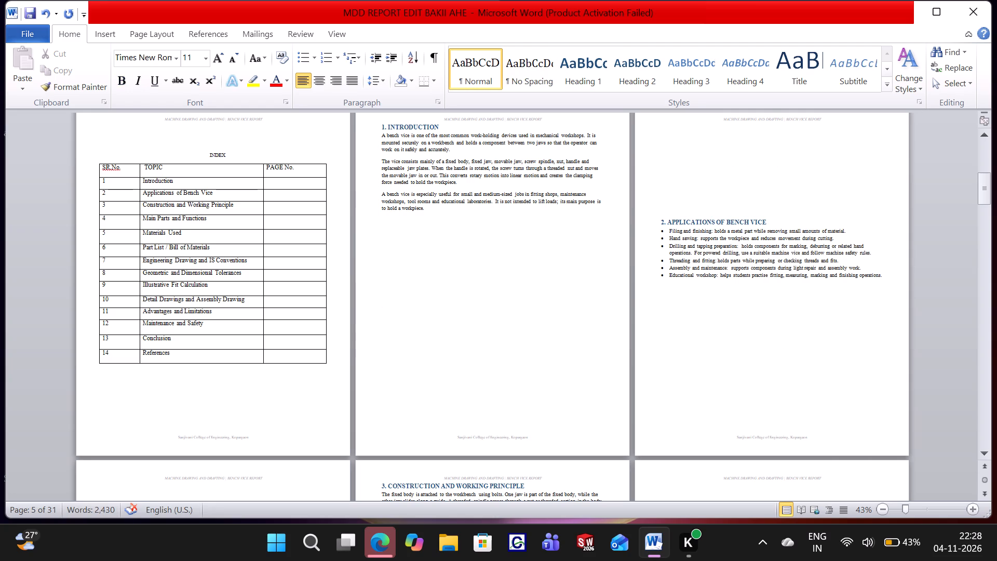
key(BackSpace)
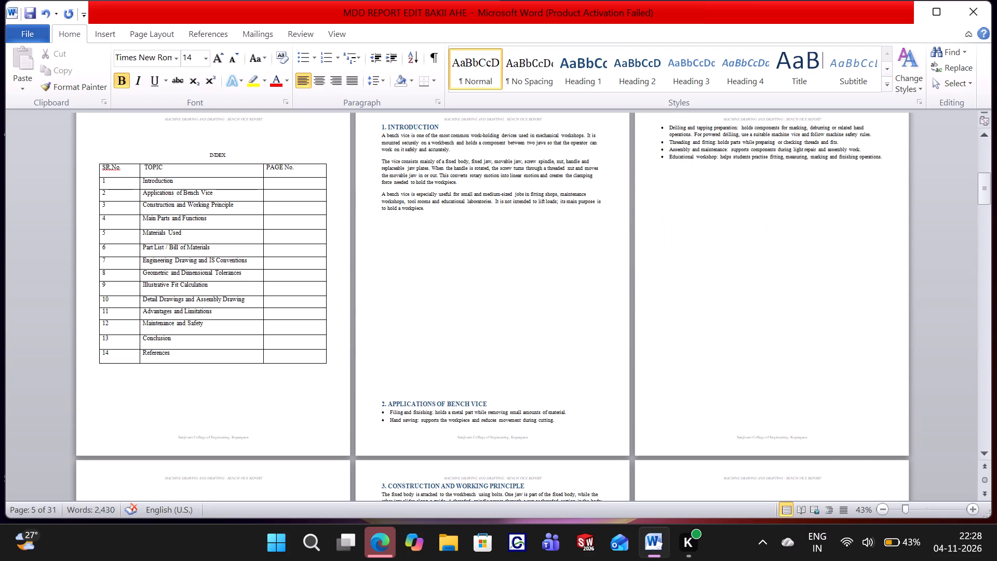
key(Return)
key(Return)
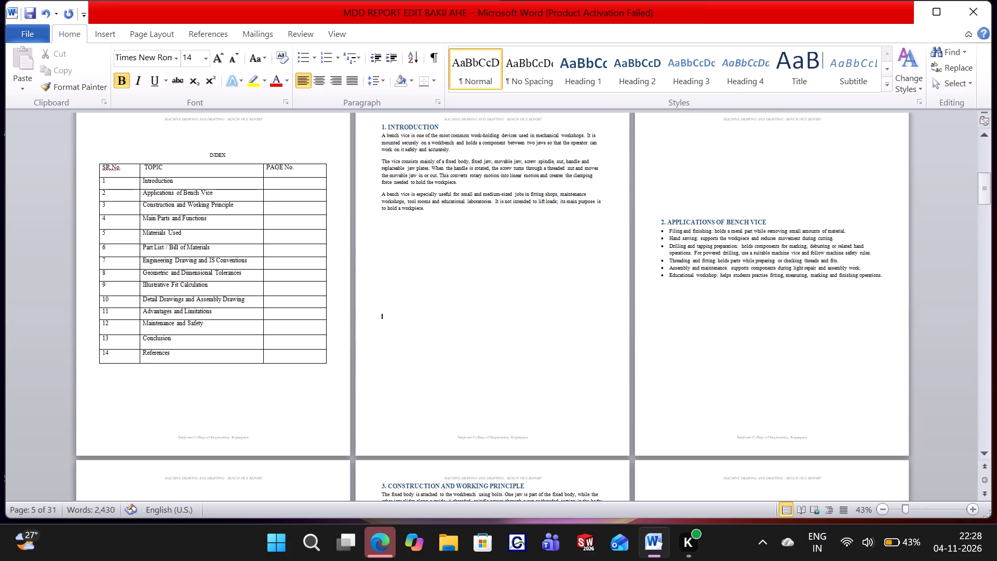
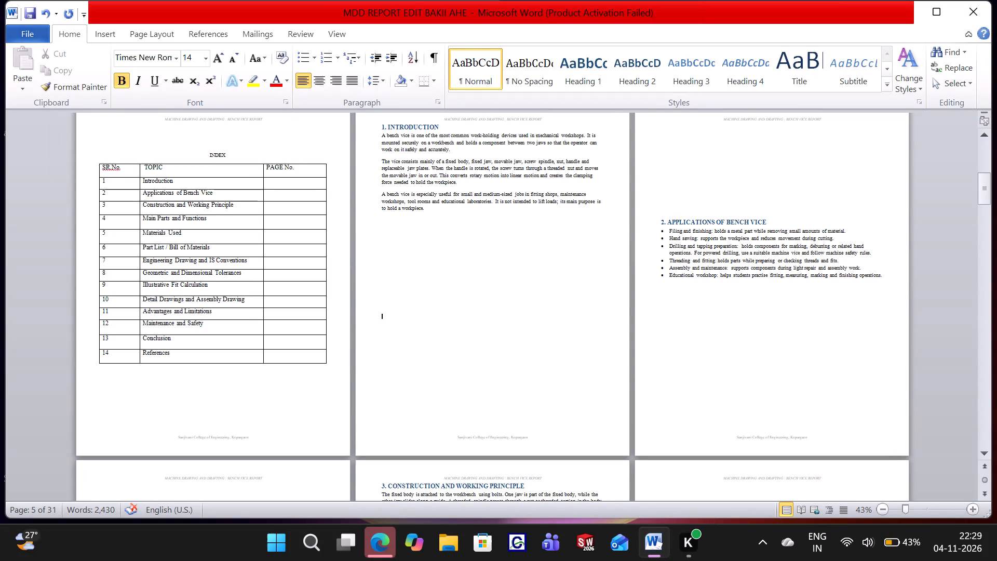
Adjust the empty lines before "2. APPLICATIONS OF BENCH VICE" so it starts near the top of the page after the Introduction, below one blank line.
click(655, 202)
key(BackSpace)
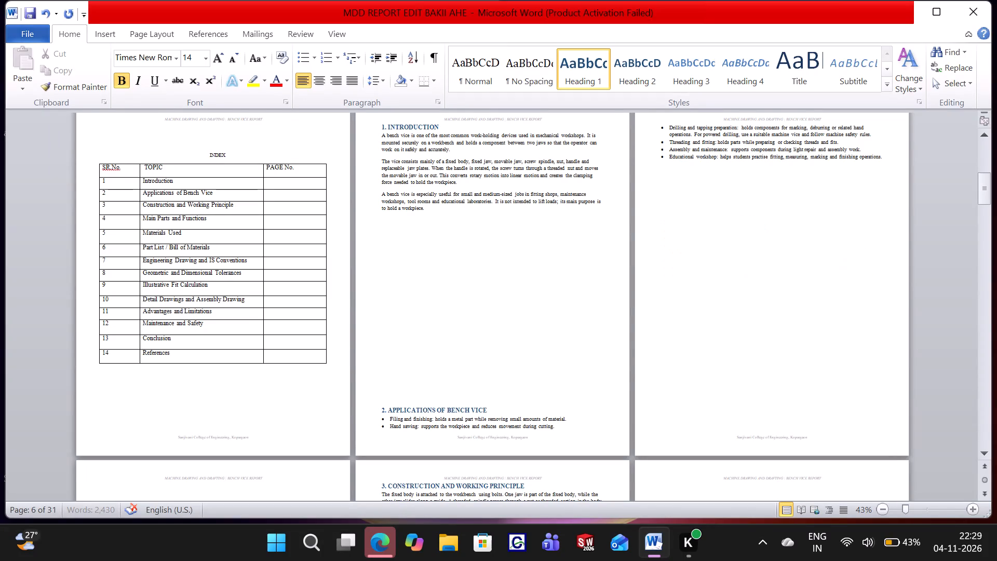
key(Return)
key(Return)
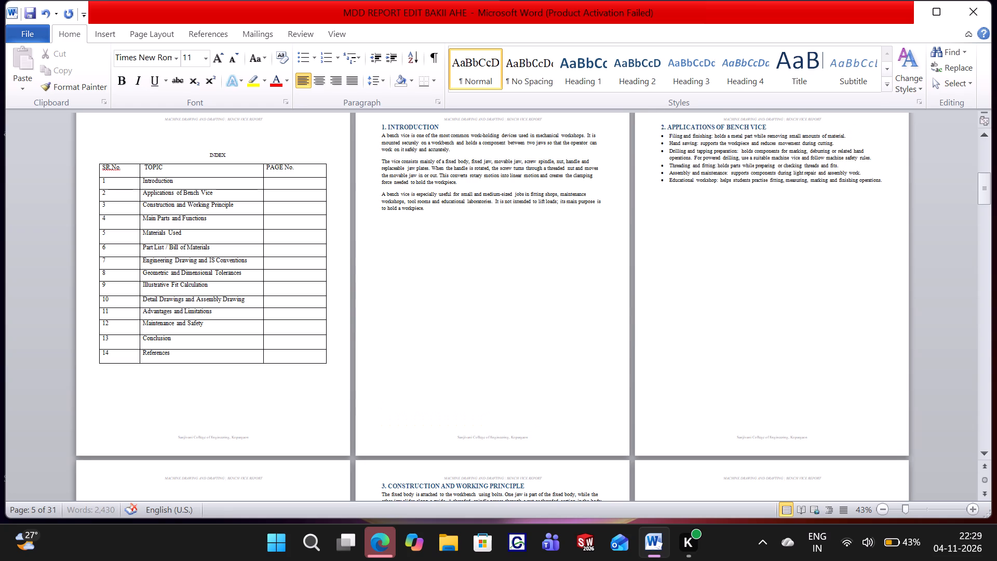
key(Return)
key(Return)
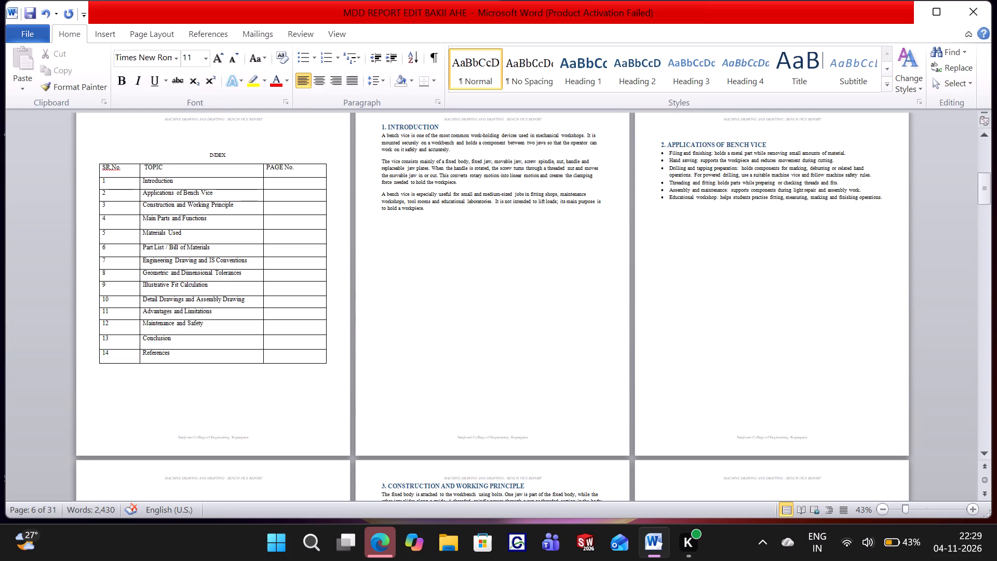
Insert one blank line above the "1. INTRODUCTION" heading at the top of its page.
click(374, 128)
key(Return)
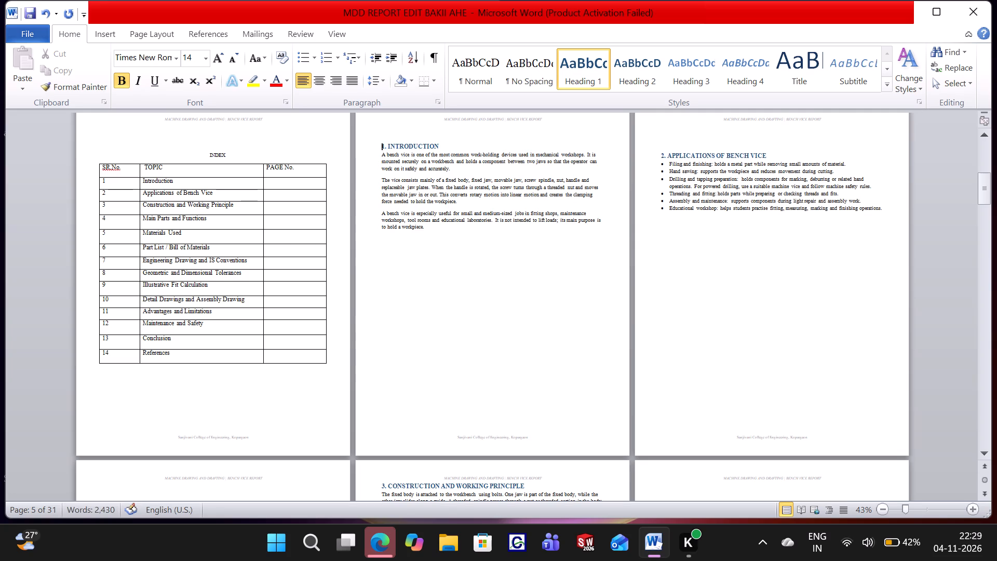
key(Return)
key(BackSpace)
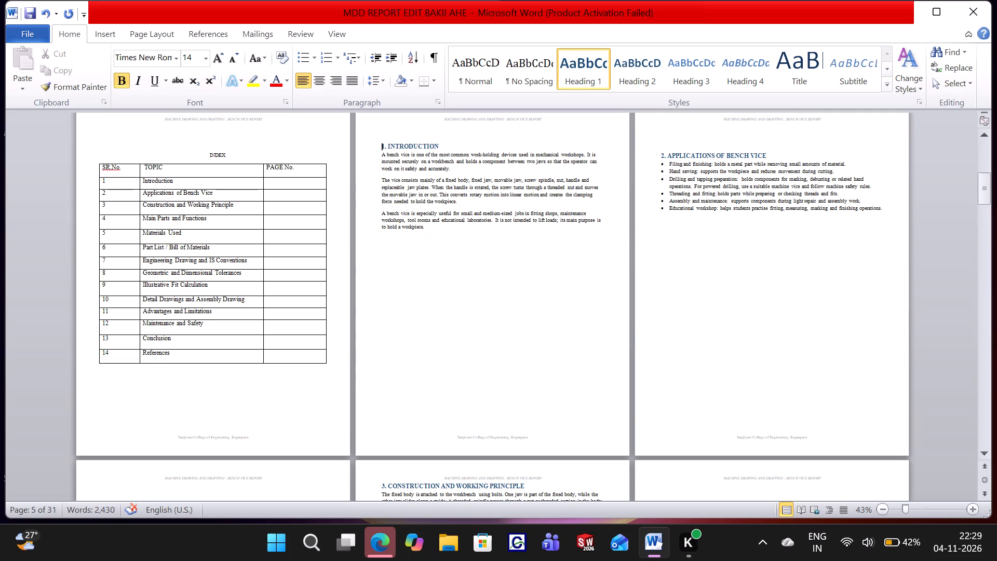
click(569, 286)
Delete empty lines above "3. CONSTRUCTION AND WORKING PRINCIPLE" to pull the section back onto the page directly after Applications of Bench Vice.
scroll(471, 308, down, 1)
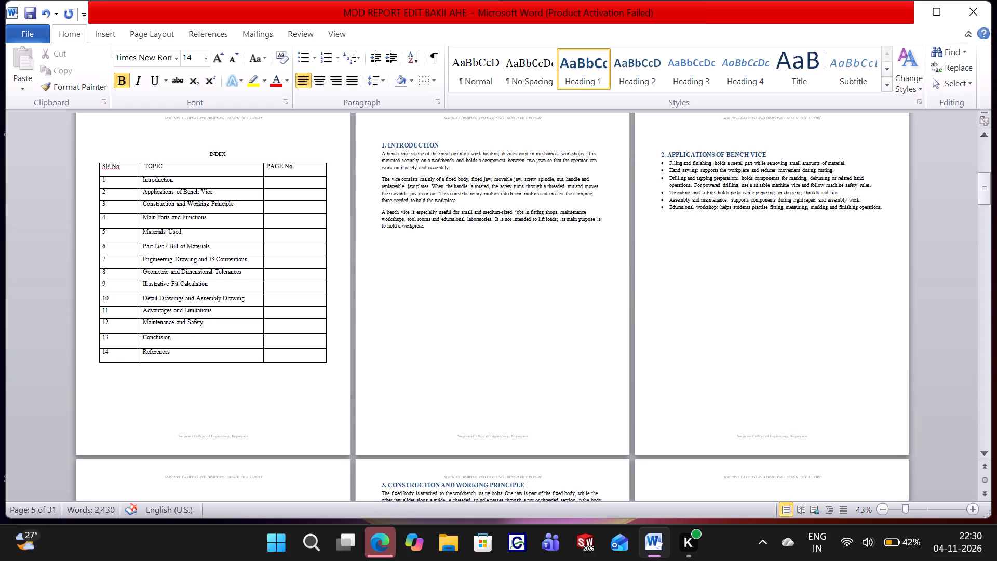
scroll(471, 308, down, 6)
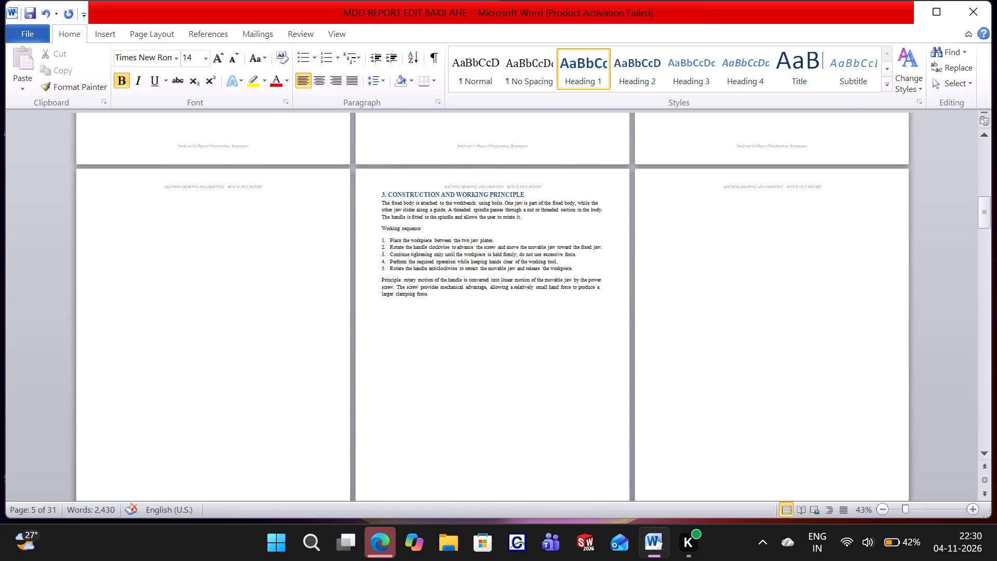
scroll(471, 308, up, 1)
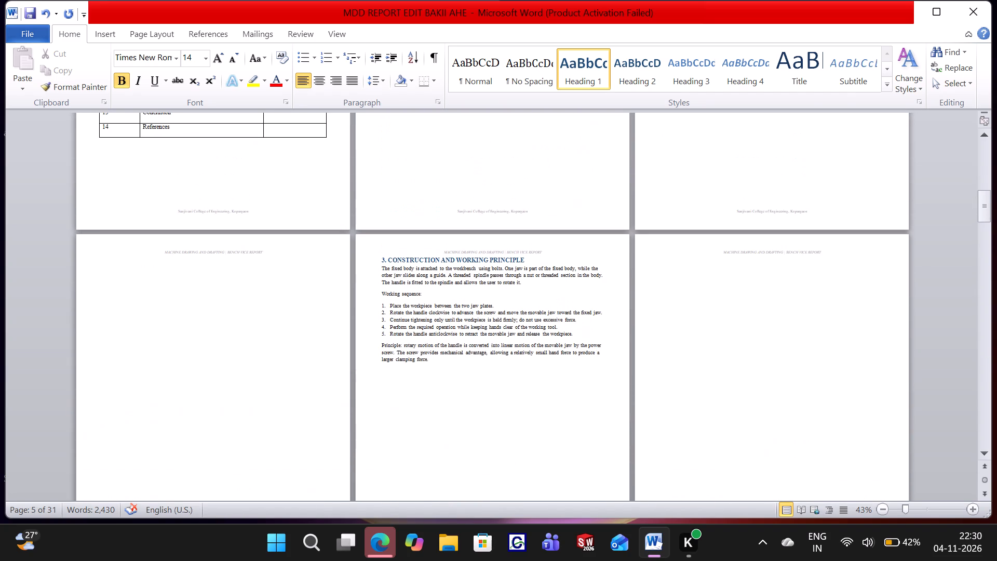
click(376, 263)
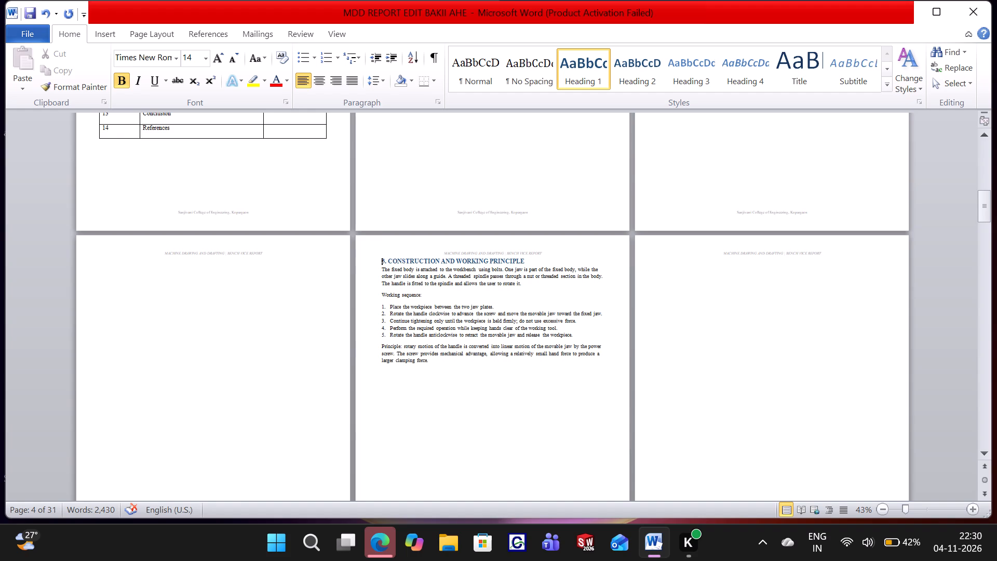
key(BackSpace)
key(BackSpace)
key(BackSpace)
key(BackSpace)
key(BackSpace)
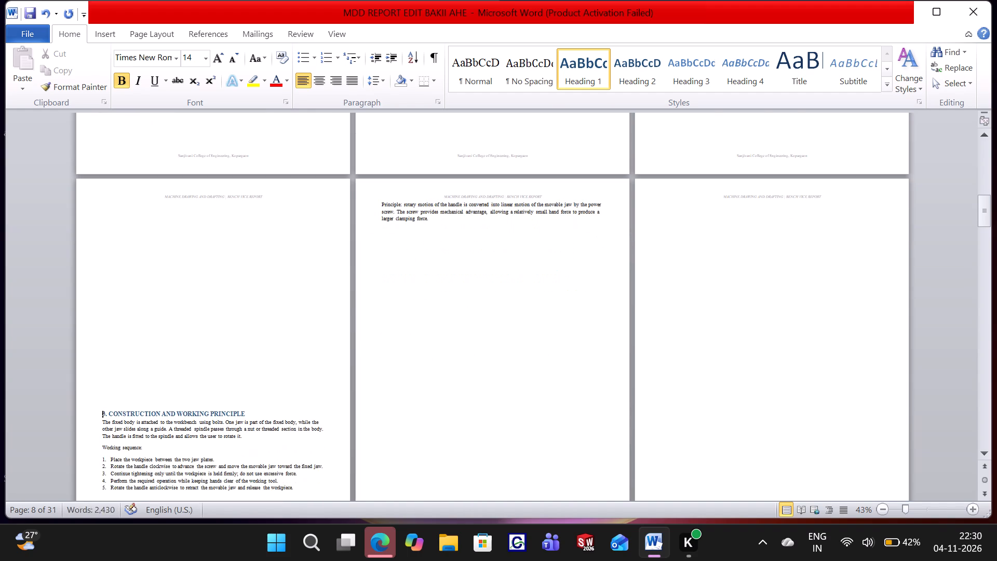
key(BackSpace)
key(BackSpace)
key(Return)
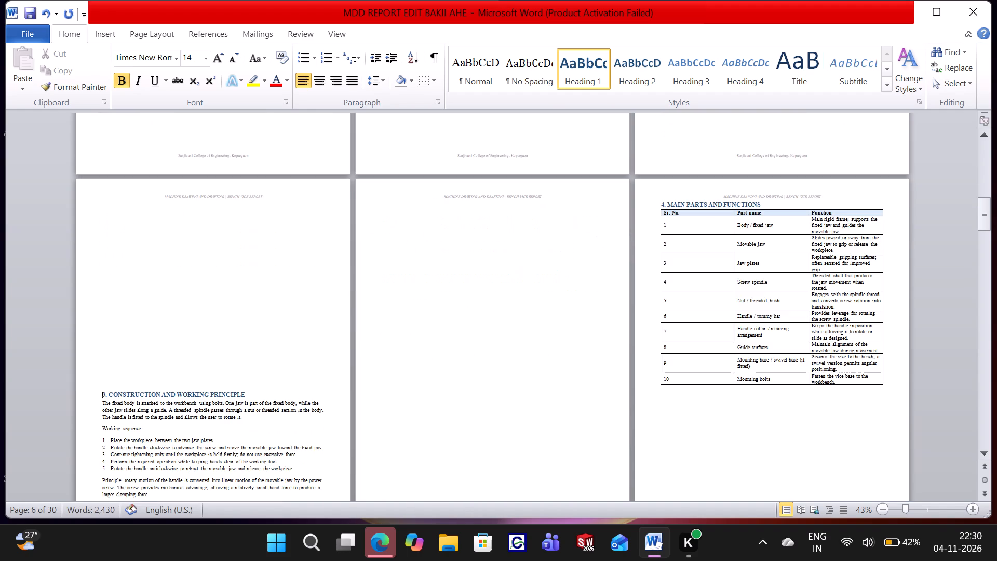
Adjust the empty lines so "3. CONSTRUCTION AND WORKING PRINCIPLE" starts near the top of page 7, with one blank line above it.
click(97, 366)
key(BackSpace)
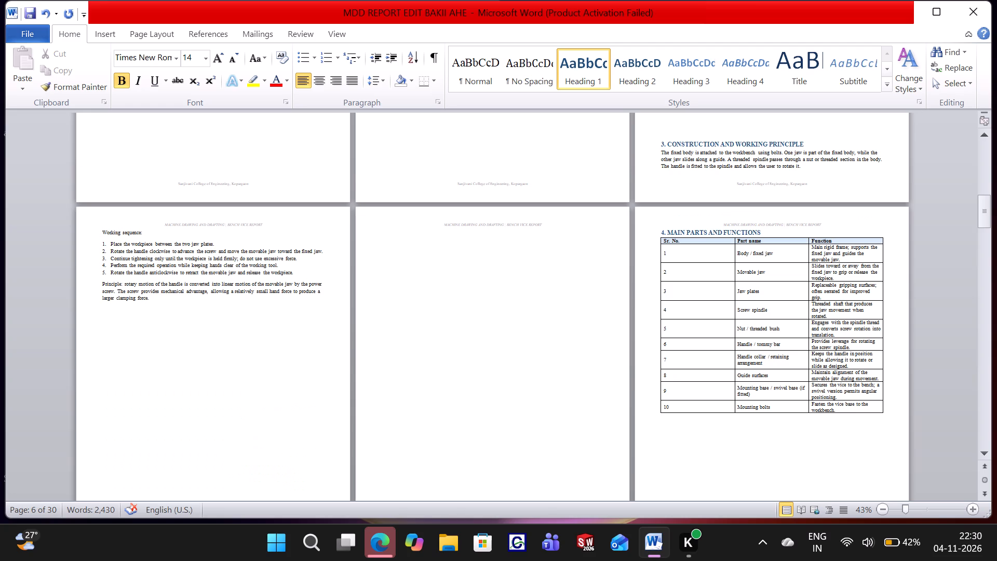
key(Return)
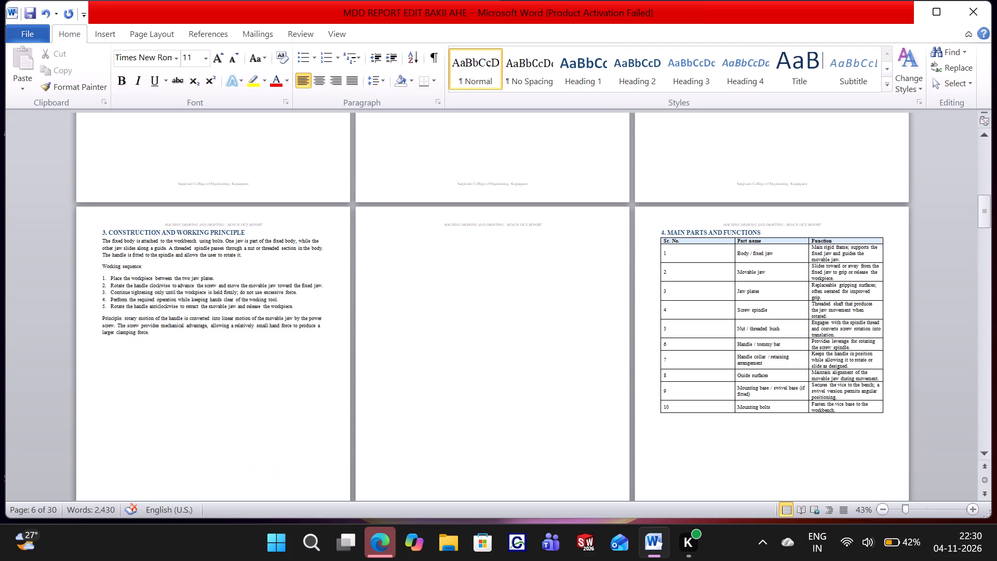
key(Return)
key(Return)
key(Return)
click(98, 229)
key(Return)
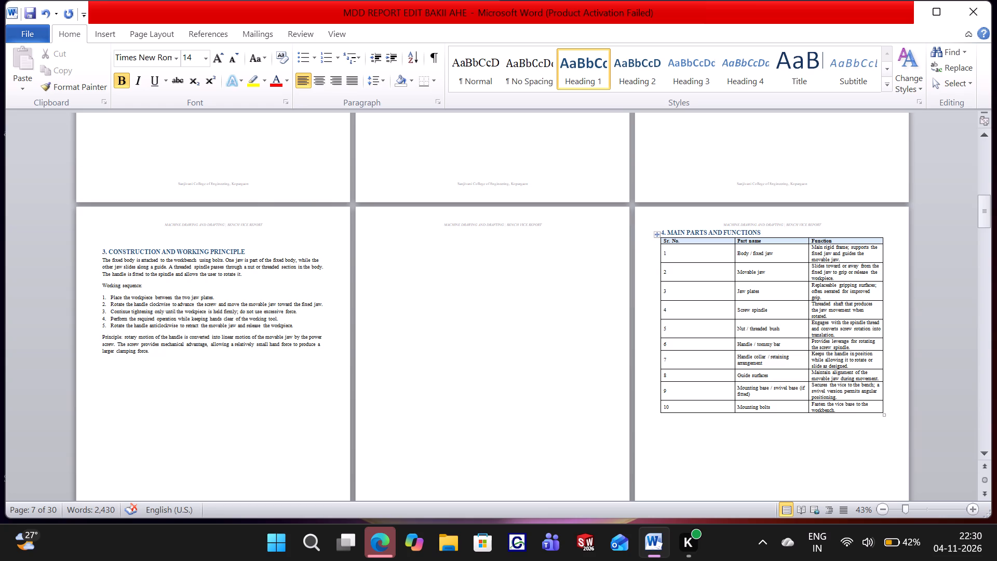
Delete empty lines above "4. MAIN PARTS AND FUNCTIONS" to pull the heading and its table onto the page after Construction and Working Principle.
click(658, 233)
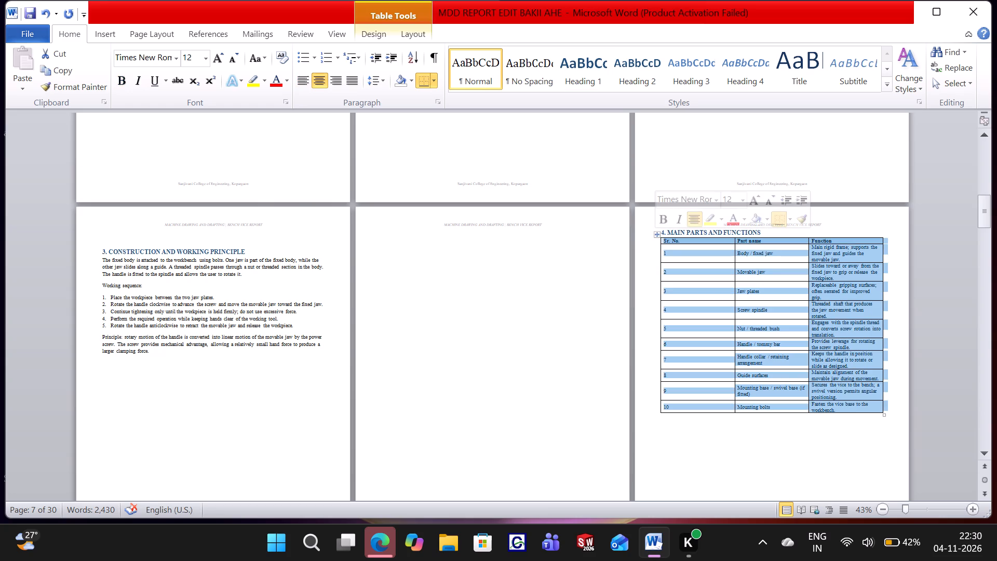
click(647, 234)
click(647, 234)
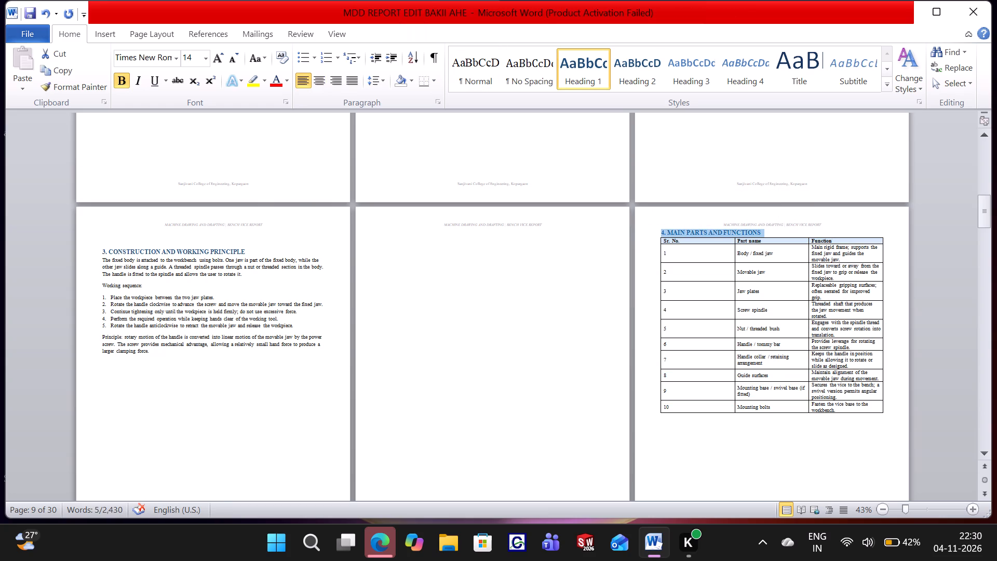
click(661, 234)
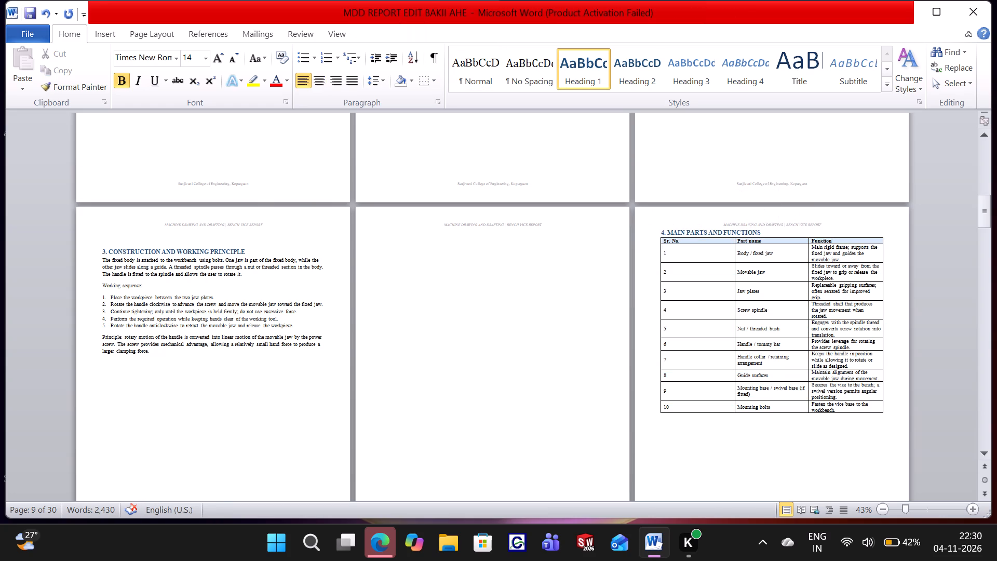
key(Return)
key(BackSpace)
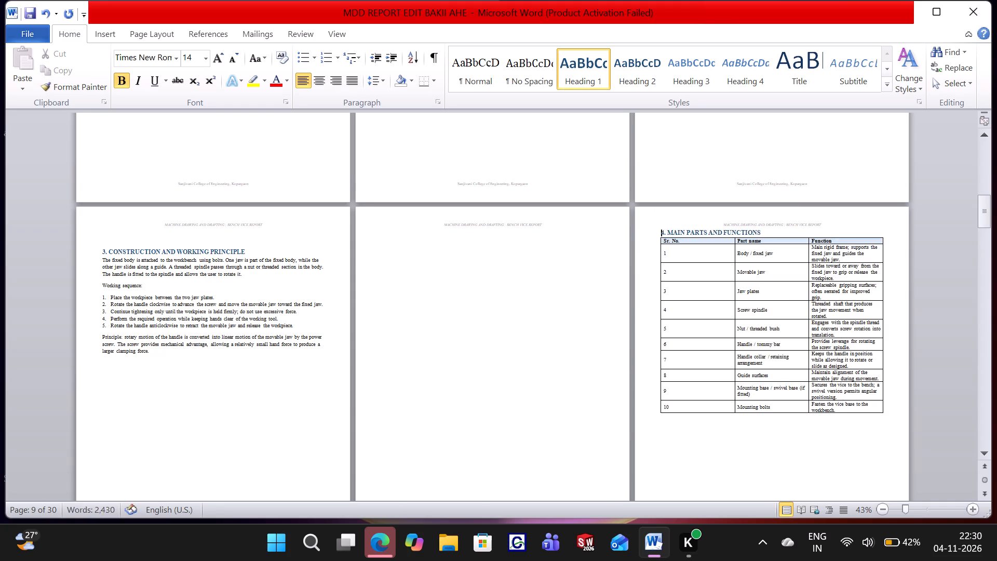
key(BackSpace)
key(BackSpace)
key(BackSpace)
key(BackSpace)
key(BackSpace)
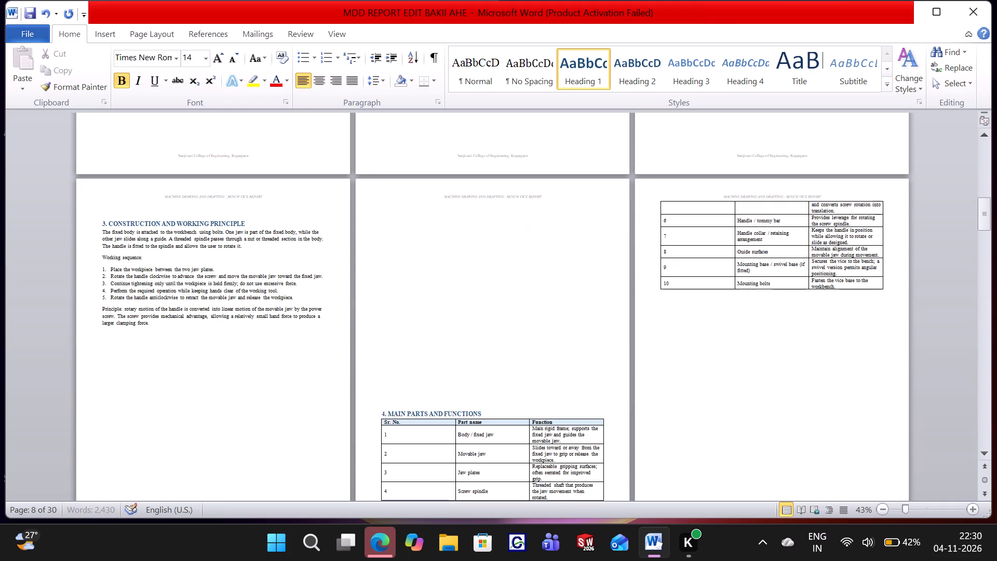
key(BackSpace)
key(BackSpace)
key(BackSpace)
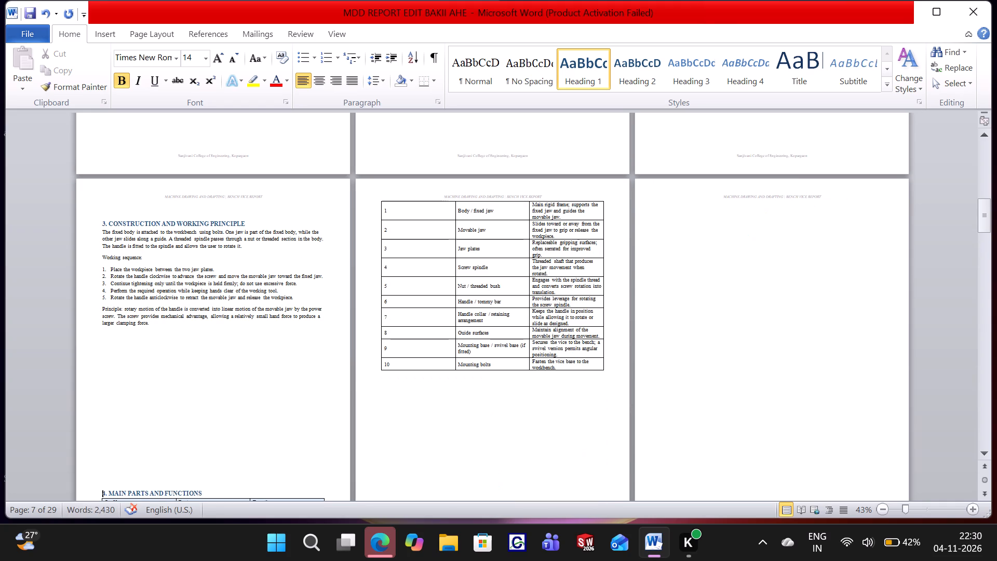
key(Return)
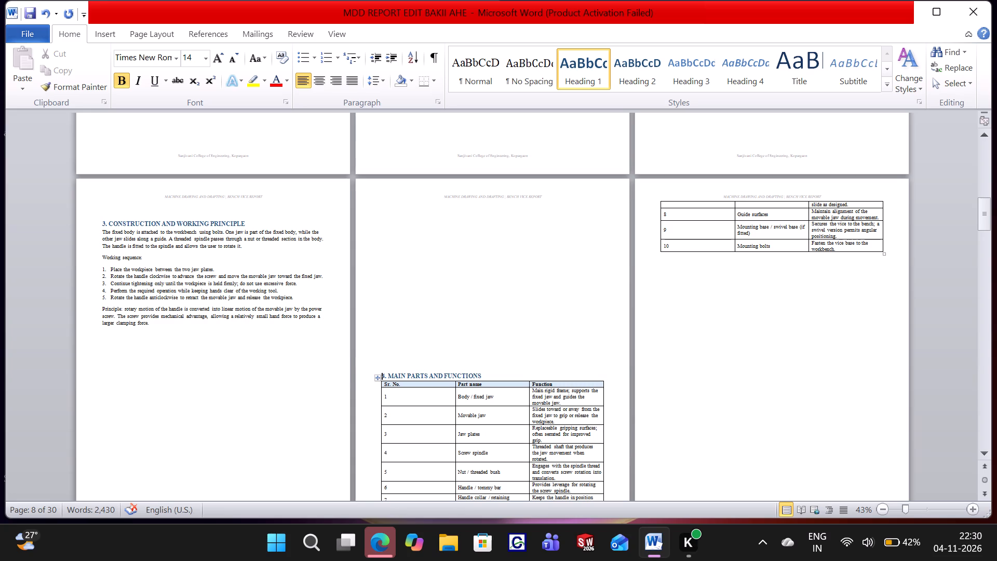
Adjust the empty lines so "4. MAIN PARTS AND FUNCTIONS" starts near the top of page 8, with one blank line above it.
click(384, 343)
key(BackSpace)
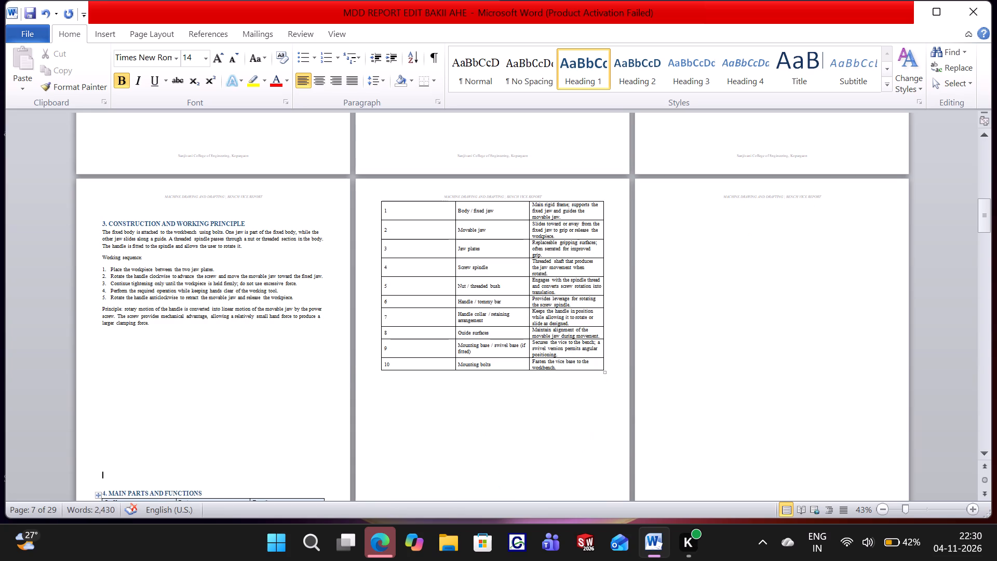
key(Return)
key(Return)
key(Return)
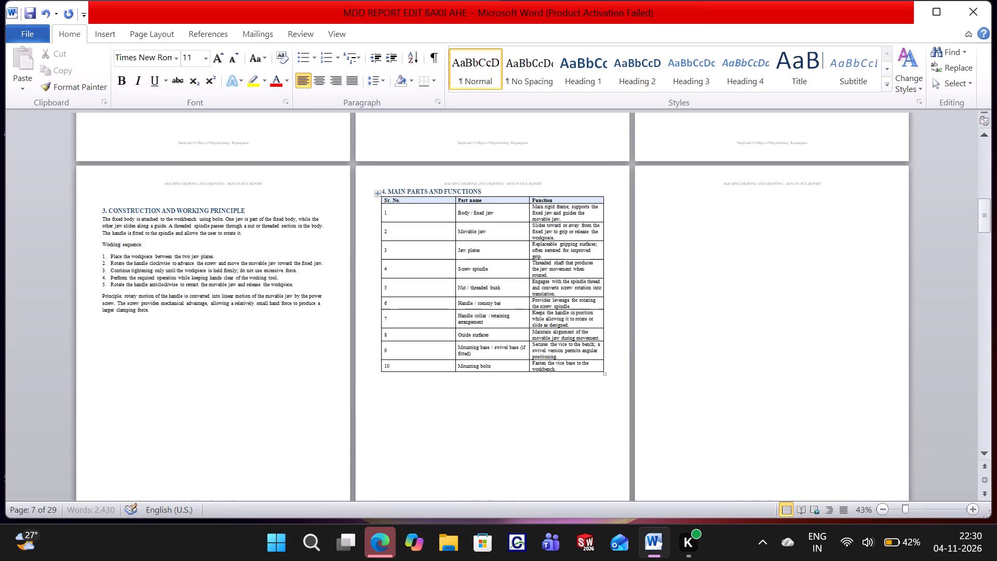
key(Return)
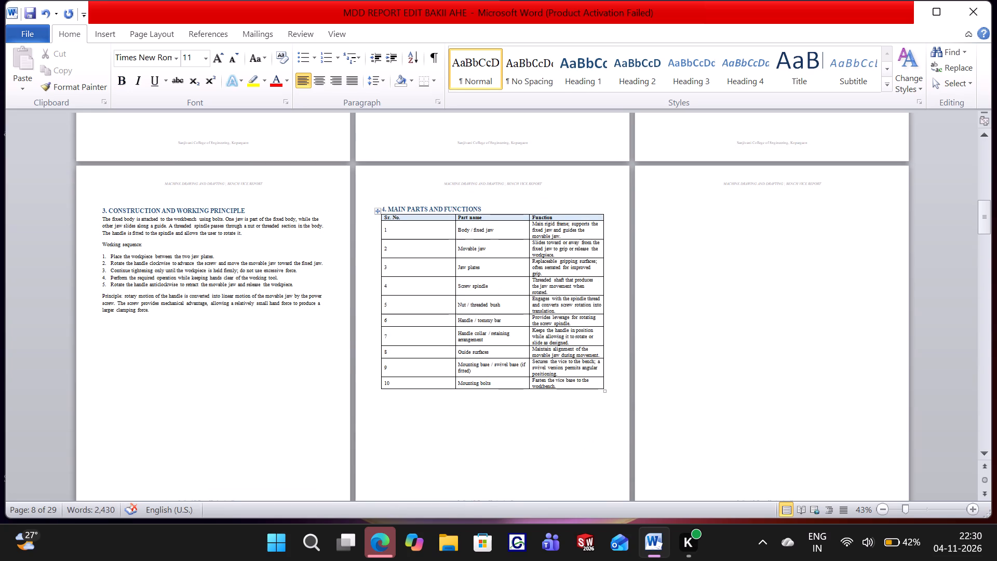
Delete the empty lines above "5. MATERIALS USED" to pull the heading and its table back toward the Main Parts and Functions table.
scroll(384, 343, down, 4)
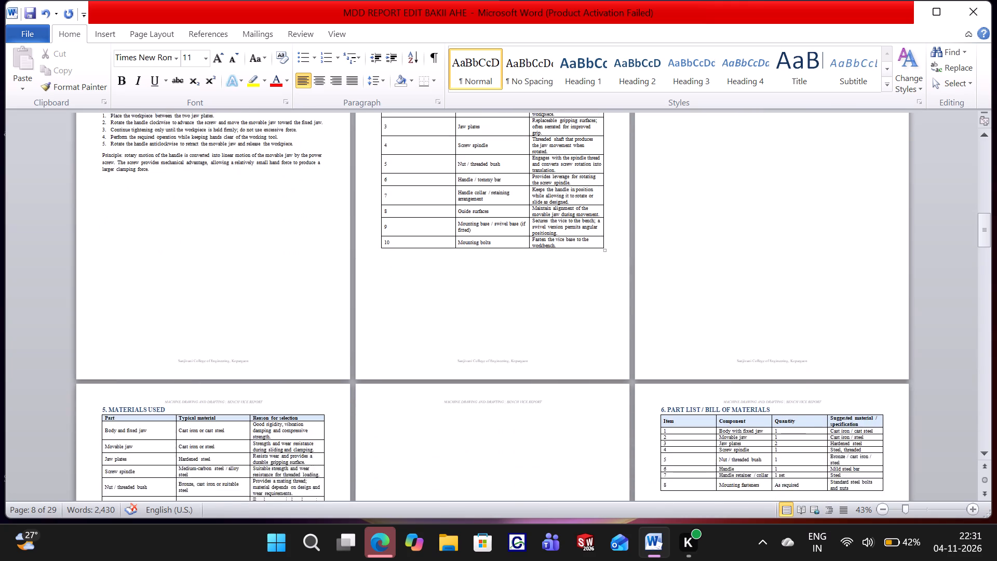
scroll(384, 343, down, 2)
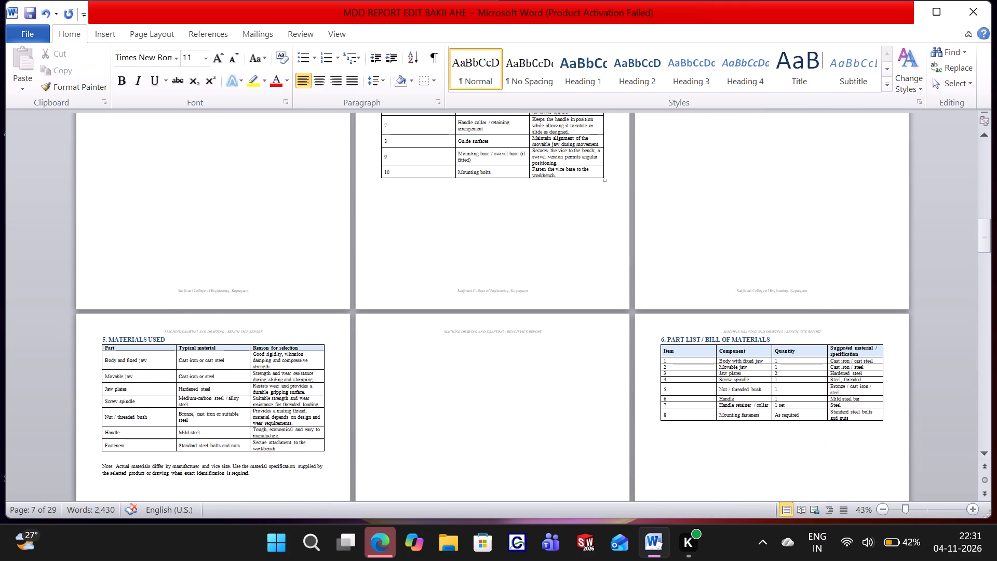
click(100, 342)
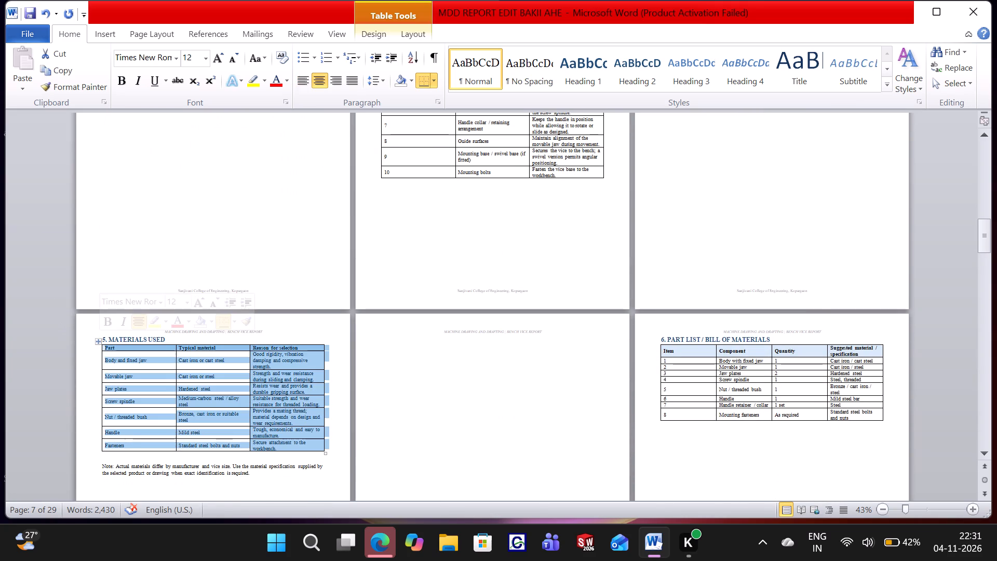
click(94, 337)
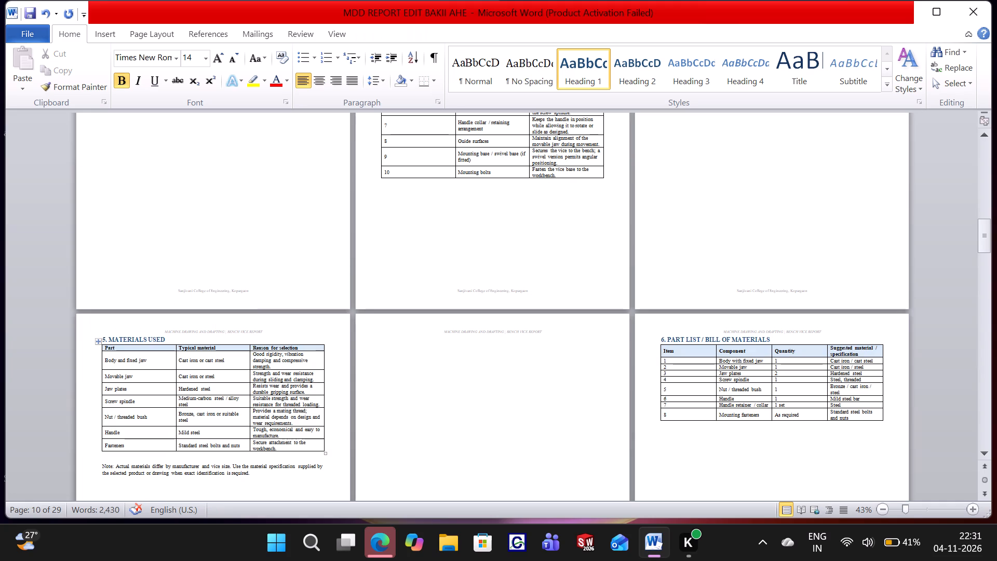
key(BackSpace)
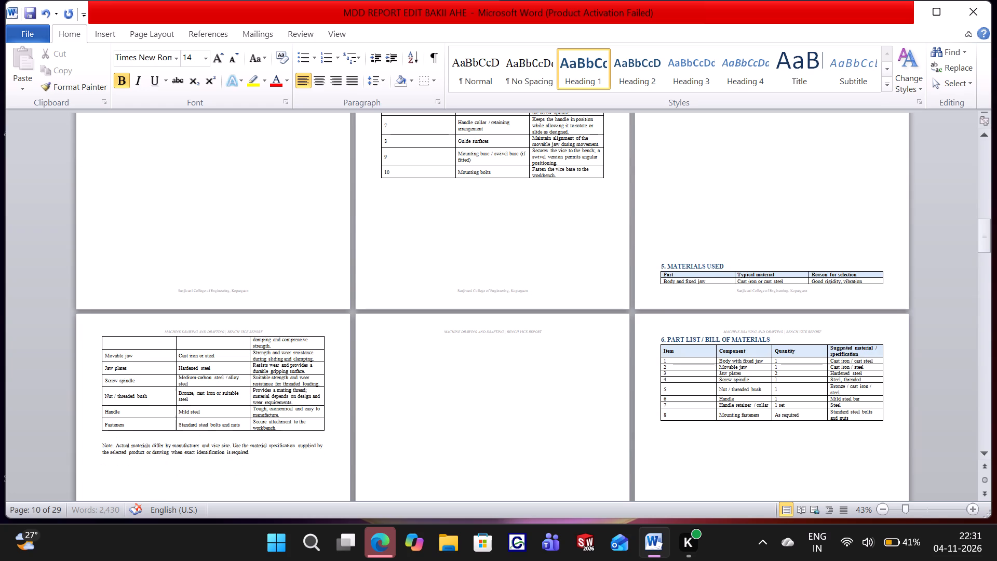
key(BackSpace)
key(BackSpace)
key(BackSpace)
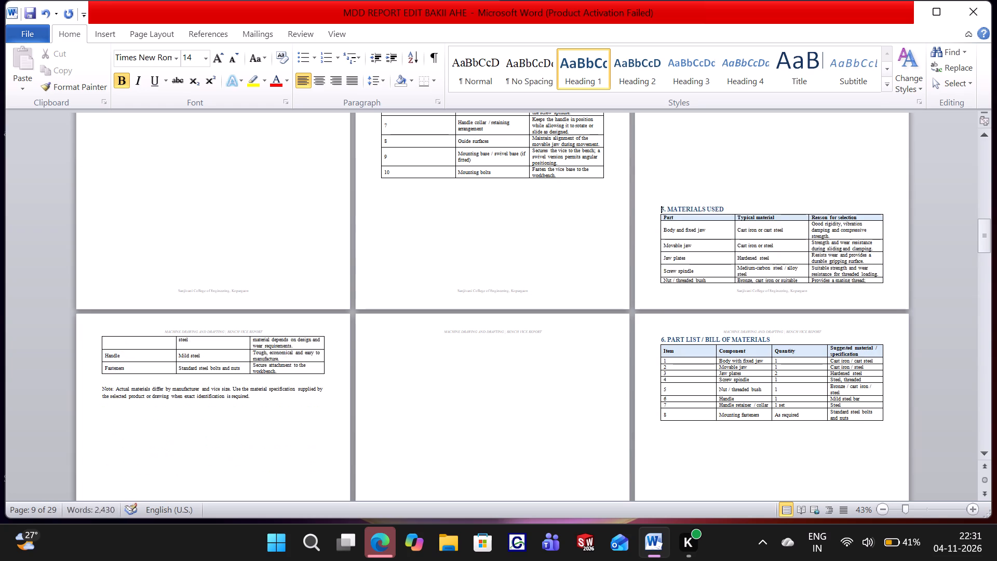
key(BackSpace)
key(BackSpace)
key(BackSpace)
scroll(94, 337, up, 3)
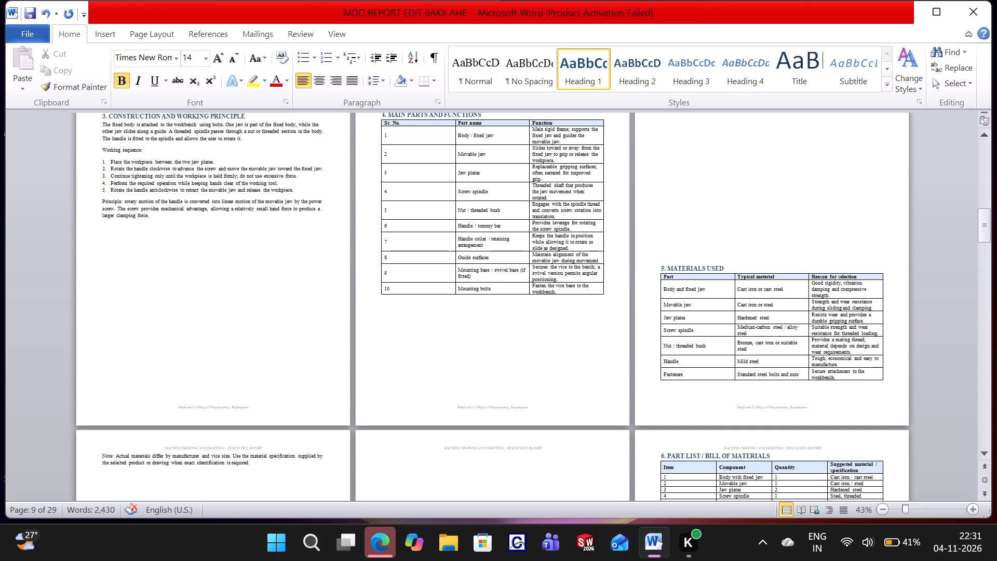
key(BackSpace)
key(BackSpace)
key(BackSpace)
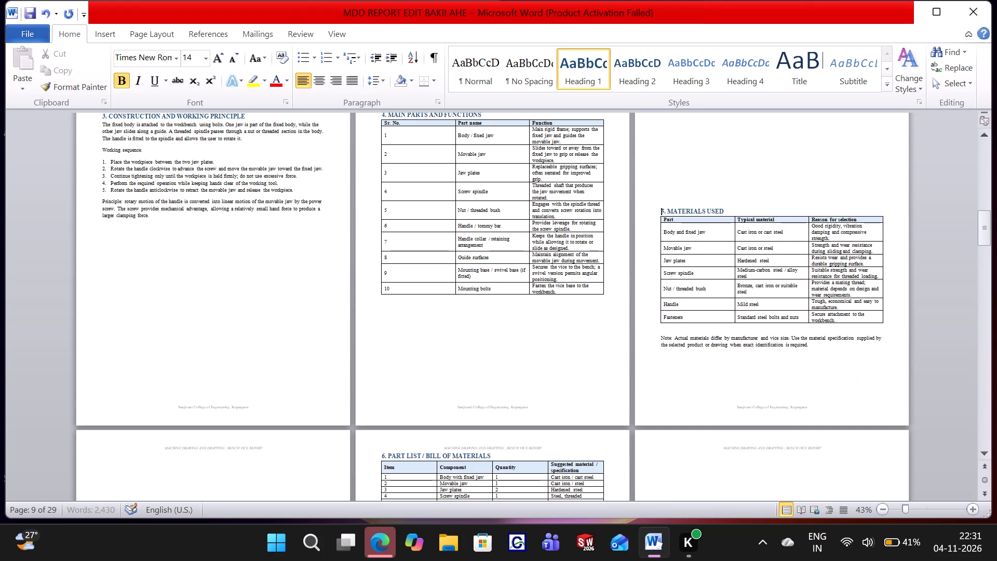
key(BackSpace)
key(BackSpace)
key(BackSpace)
key(BackSpace)
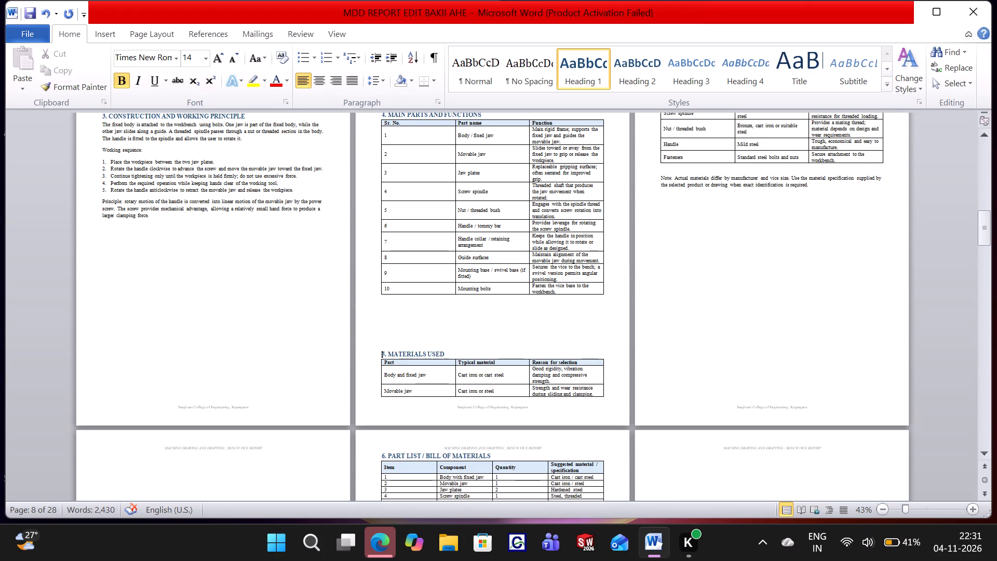
Adjust the empty lines so "5. MATERIALS USED" starts near the top of page 9, with one blank line above it.
key(Return)
scroll(94, 337, up, 2)
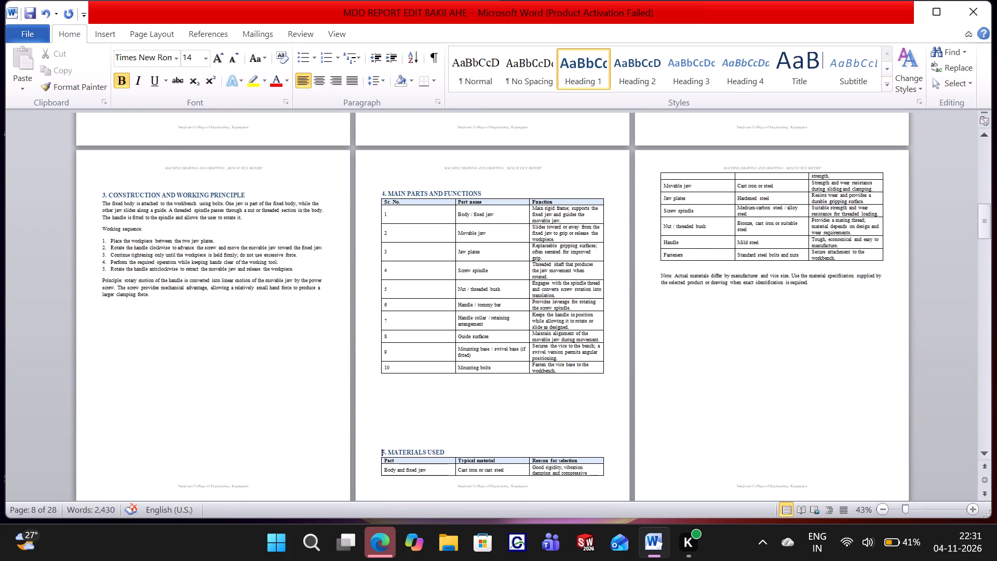
key(Return)
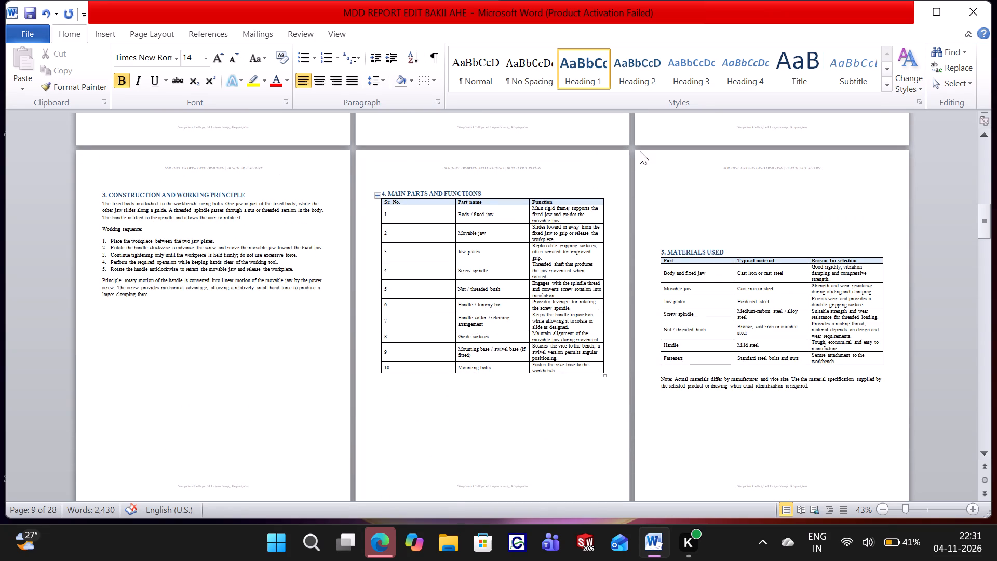
click(663, 234)
key(BackSpace)
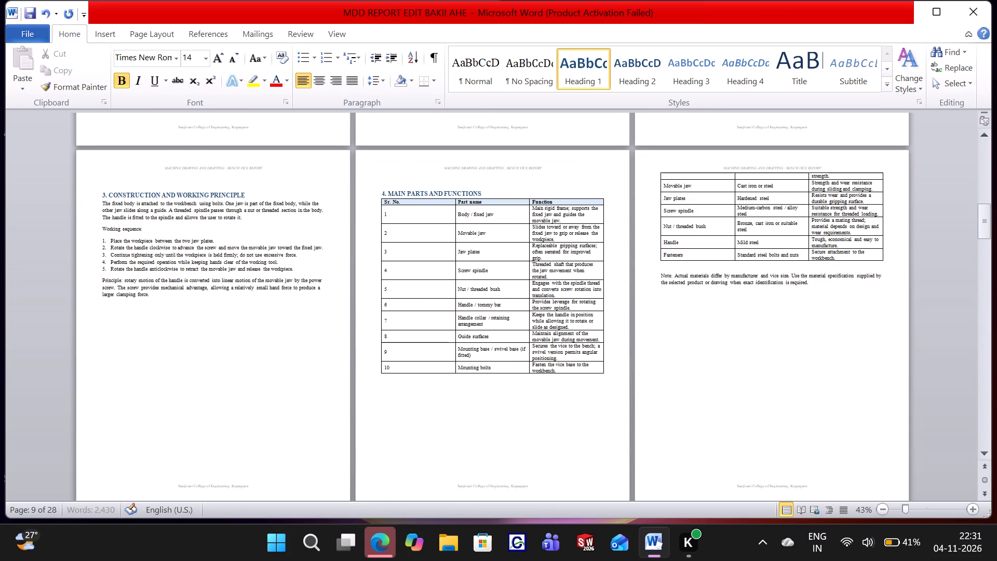
key(Return)
key(Return)
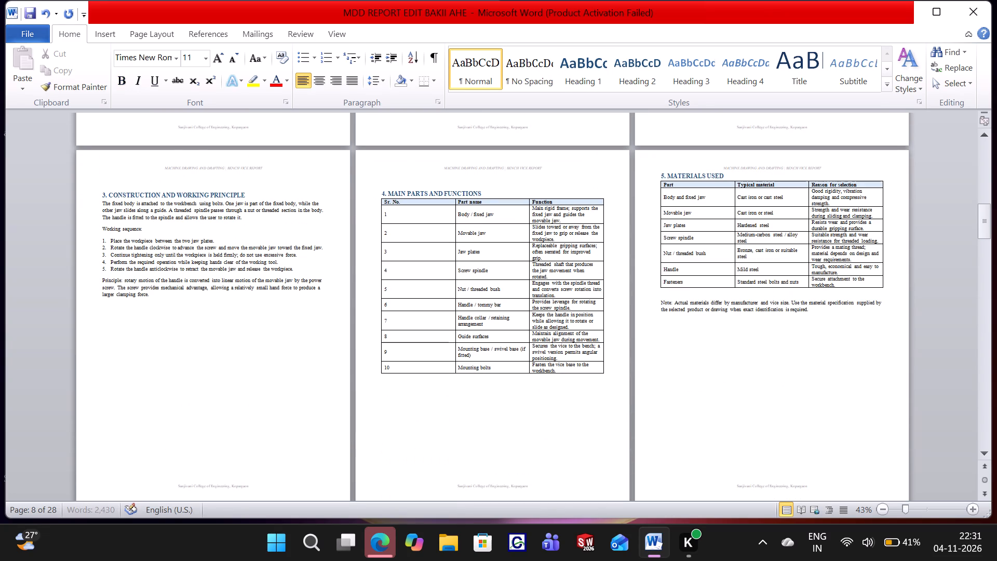
key(Return)
key(Return)
key(Return)
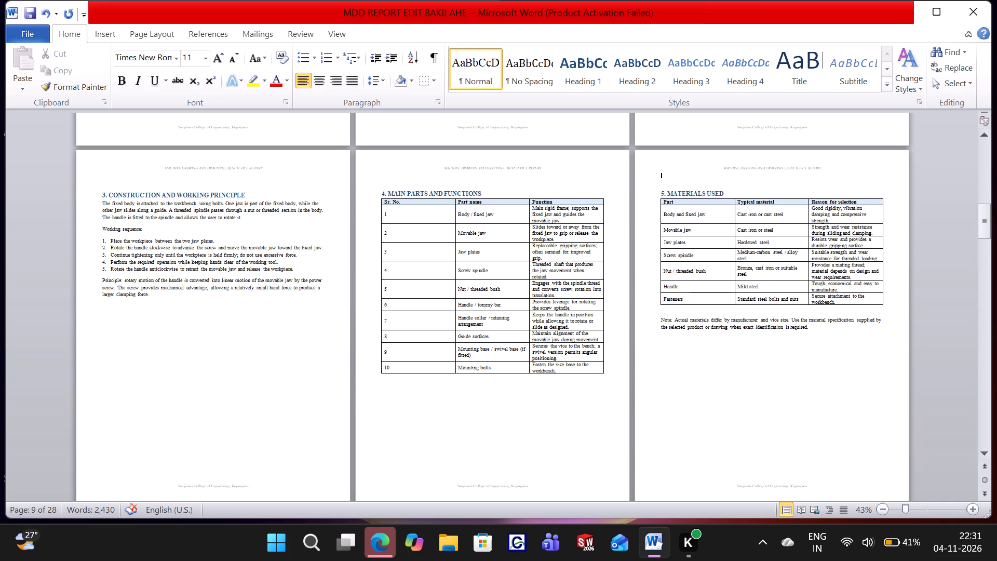
Delete the empty lines above "6. PART LIST / BILL OF MATERIALS" to pull the heading and its table back toward the Materials Used section.
scroll(663, 234, down, 1)
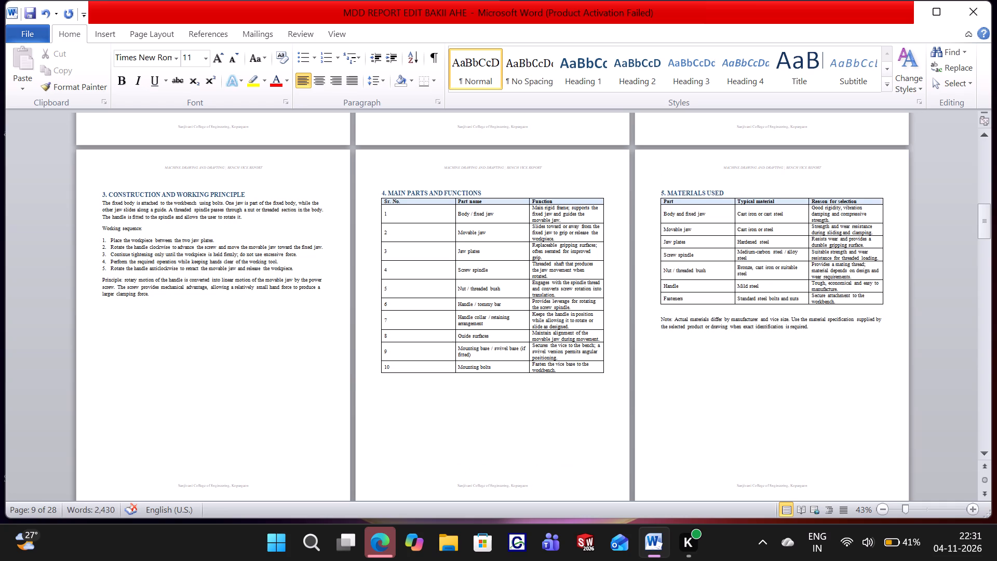
scroll(663, 234, down, 4)
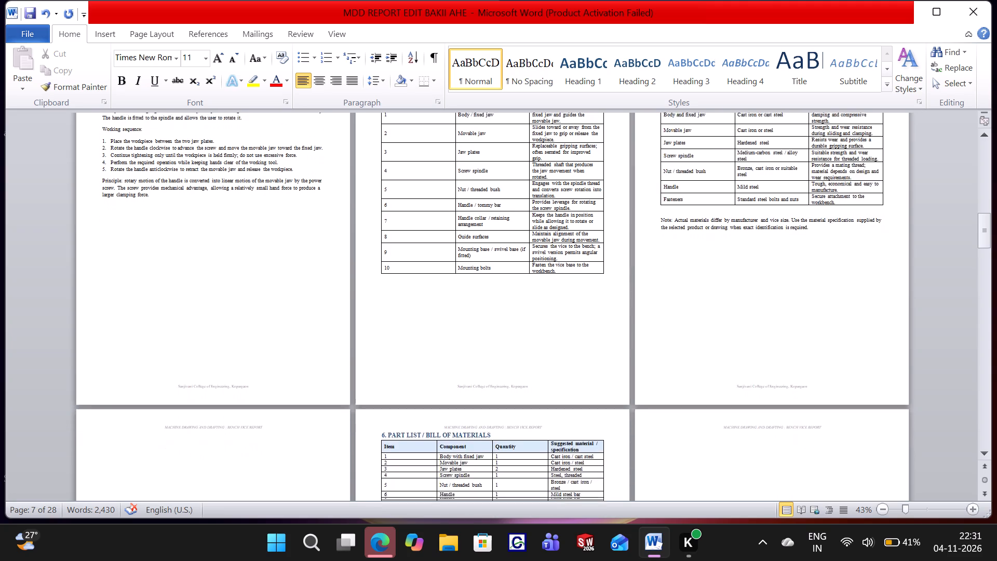
scroll(663, 234, down, 2)
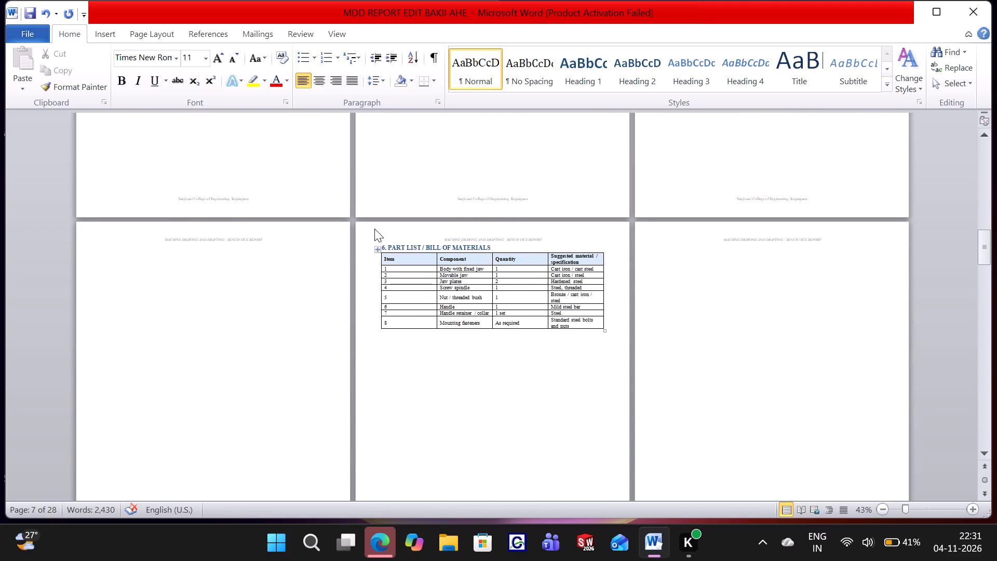
click(374, 235)
click(376, 244)
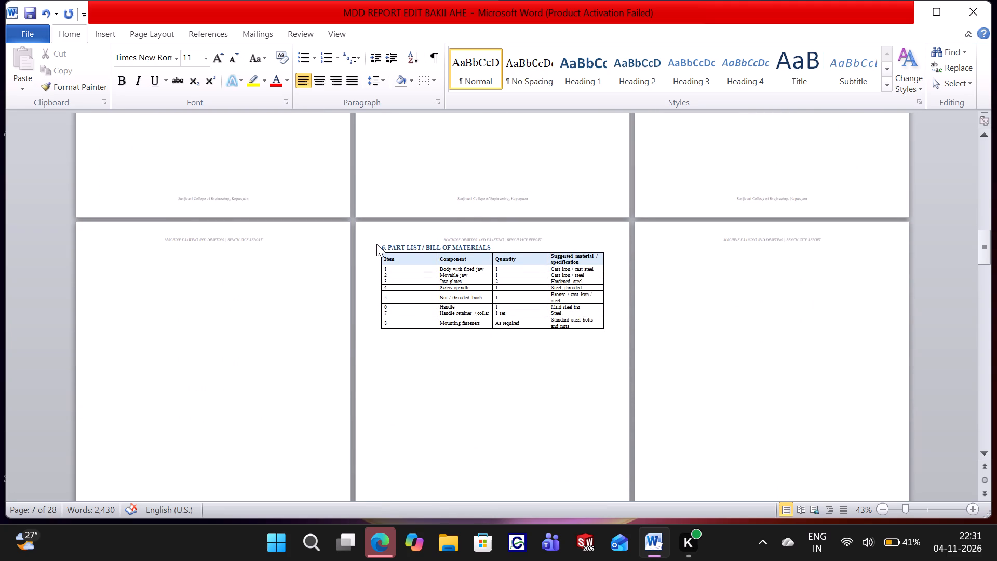
click(387, 243)
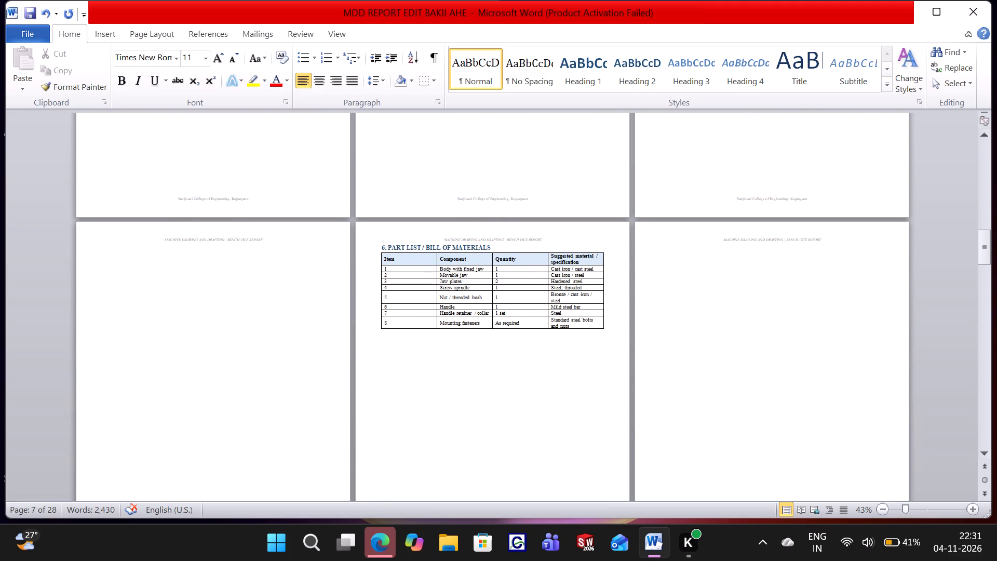
click(379, 250)
key(BackSpace)
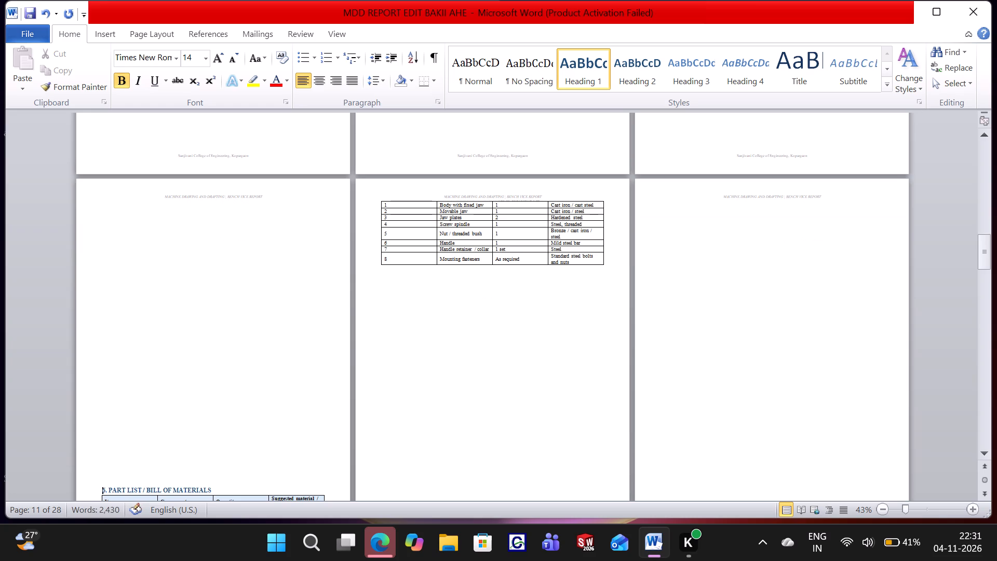
key(BackSpace)
key(BackSpace)
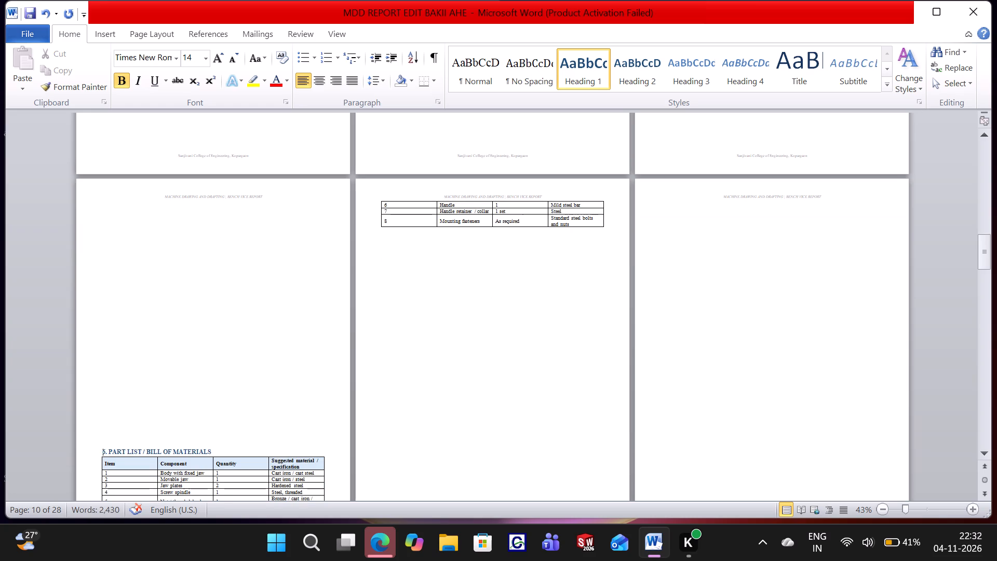
key(BackSpace)
key(BackSpace)
key(BackSpace)
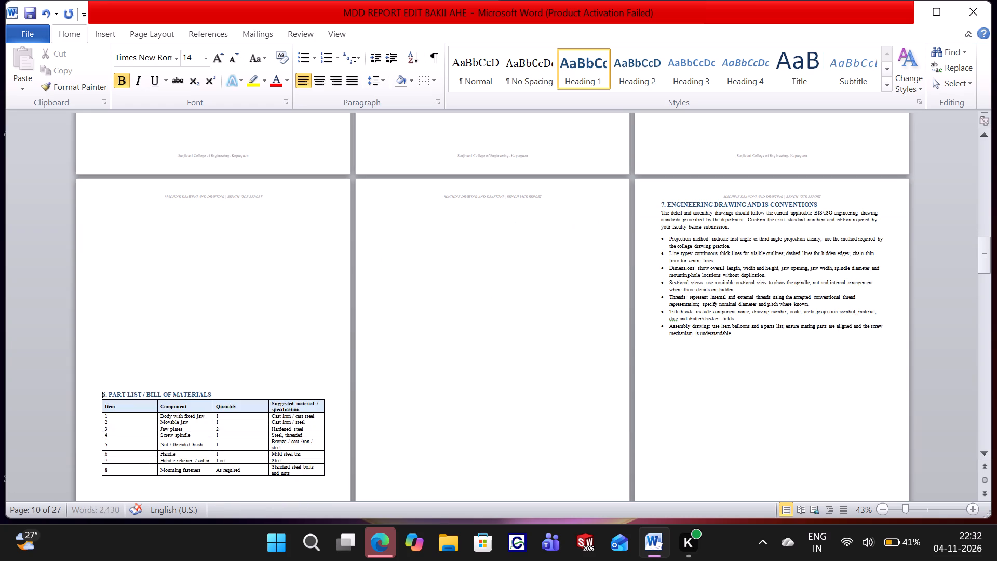
key(BackSpace)
key(BackSpace)
key(BackSpace)
key(BackSpace)
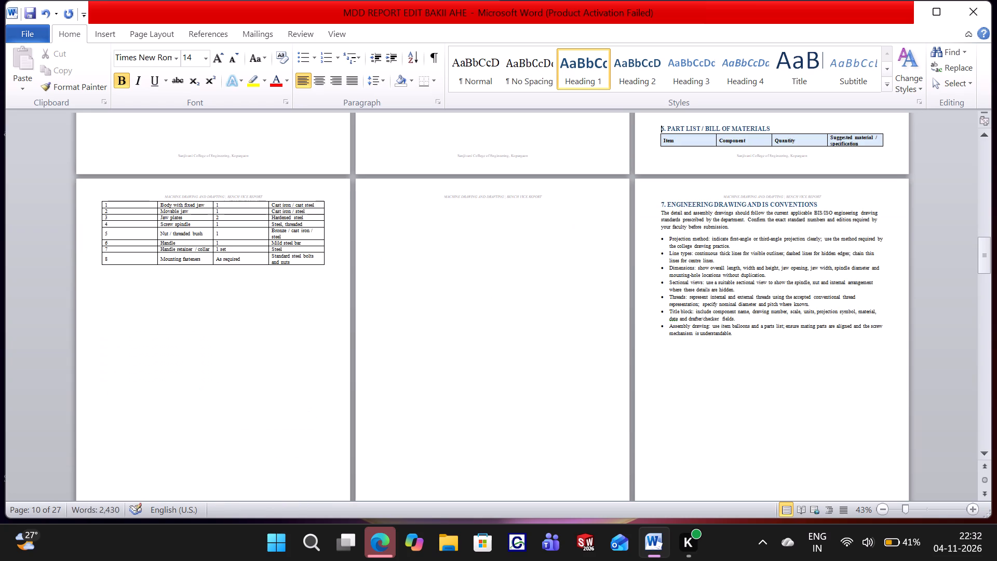
Adjust the empty lines so "6. PART LIST / BILL OF MATERIALS" starts near the top of page 10, with one blank line above it.
key(Return)
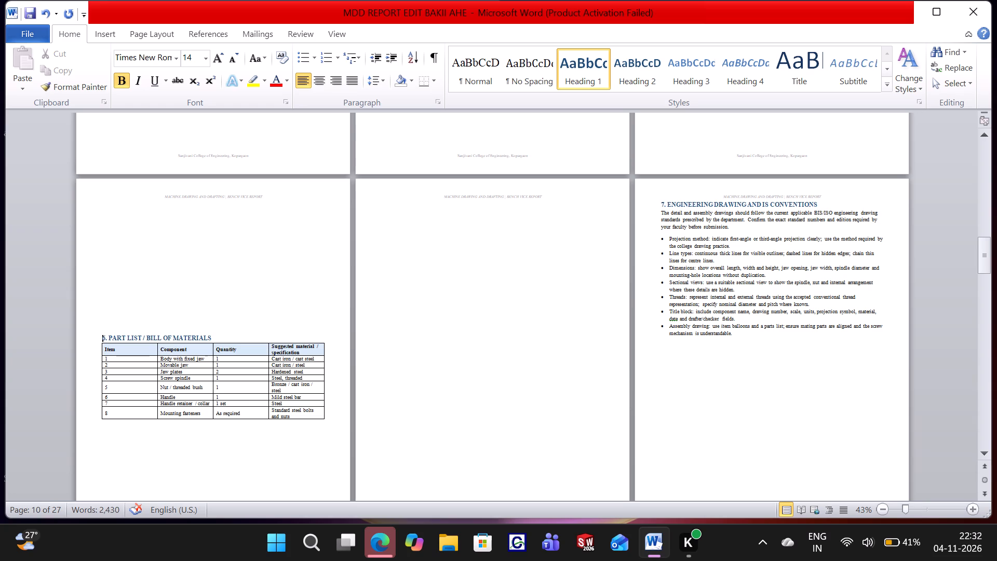
click(115, 296)
key(BackSpace)
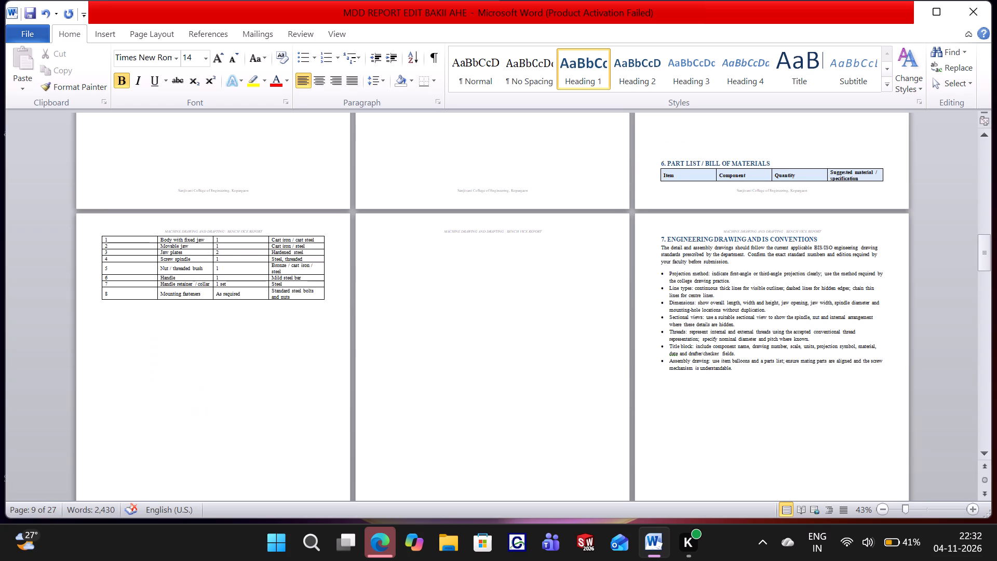
key(Return)
key(Return)
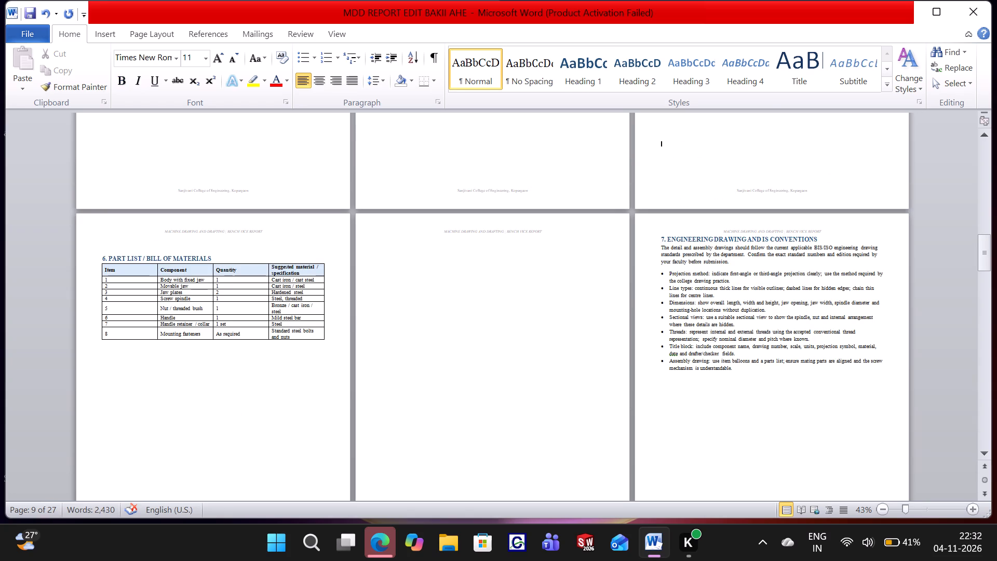
Delete the empty lines above "7. ENGINEERING DRAWING AND IS CONVENTIONS" to pull the section back toward the Part List table.
click(659, 241)
key(BackSpace)
key(BackSpace)
key(BackSpace)
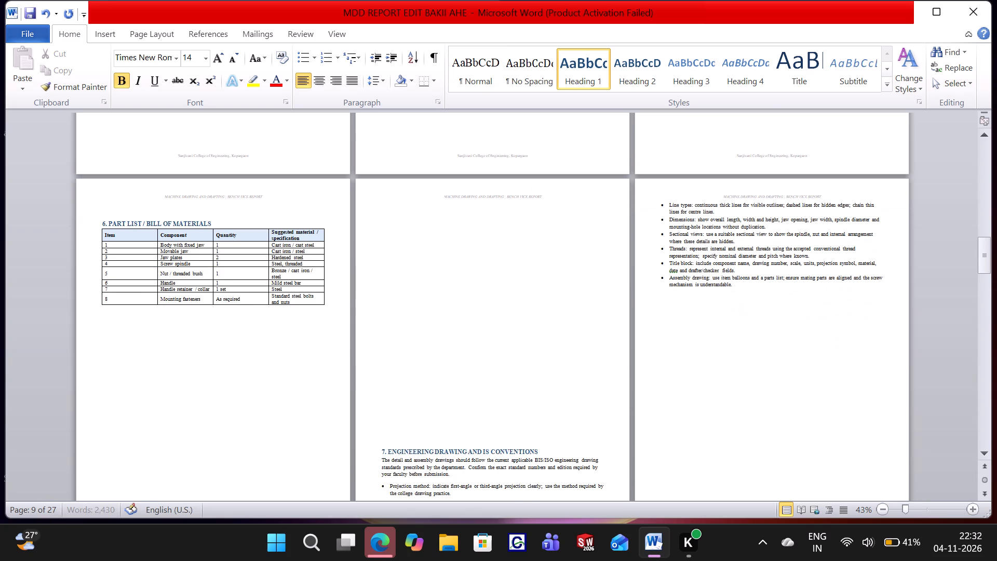
key(BackSpace)
key(BackSpace)
key(BackSpace)
key(BackSpace)
key(BackSpace)
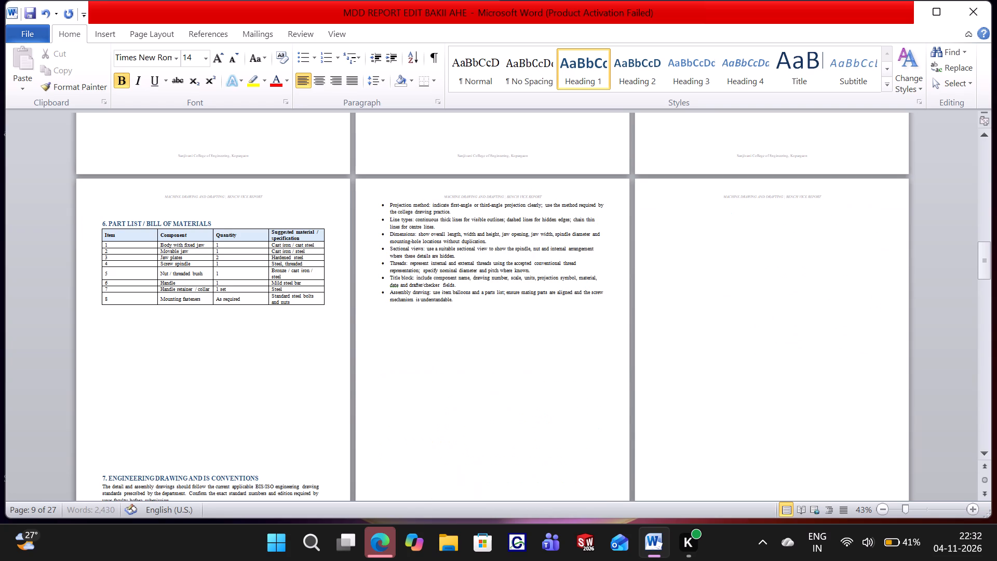
Adjust the empty lines so "7. ENGINEERING DRAWING AND IS CONVENTIONS" starts near the top of page 11, with one blank line above it.
key(Return)
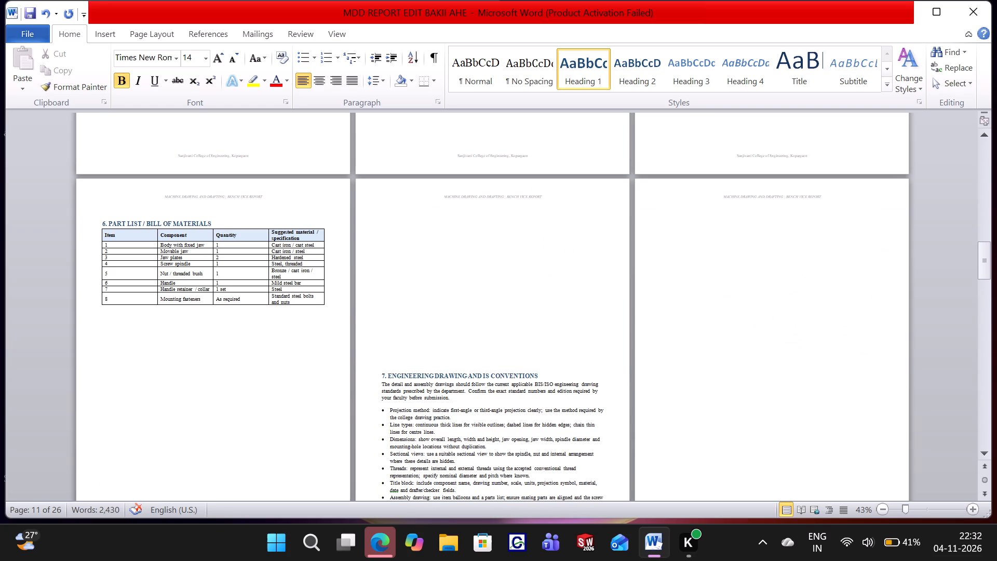
click(380, 325)
key(BackSpace)
key(Return)
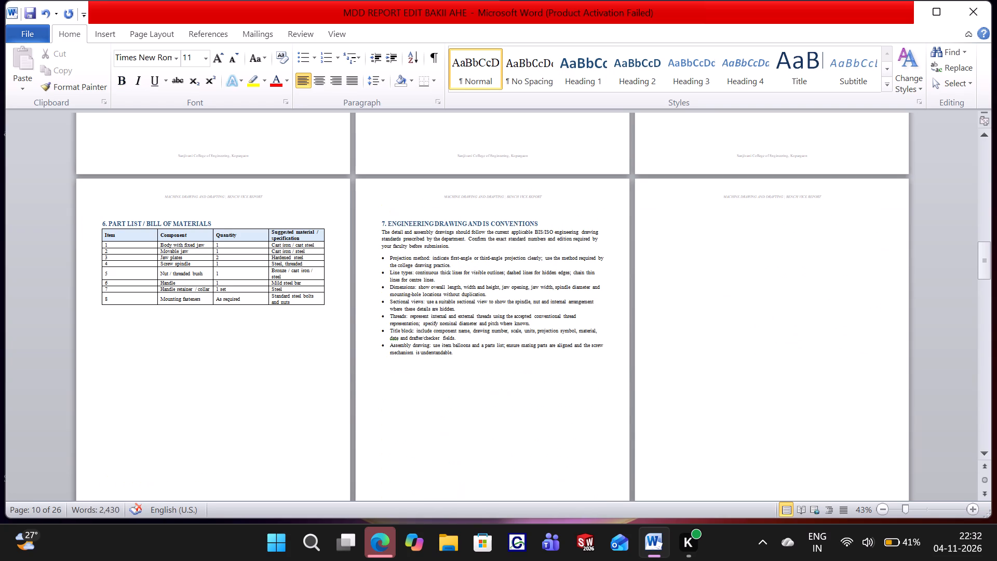
Go back through the report to its first page and review the layout of the preceding sections and front matter.
scroll(602, 417, up, 1)
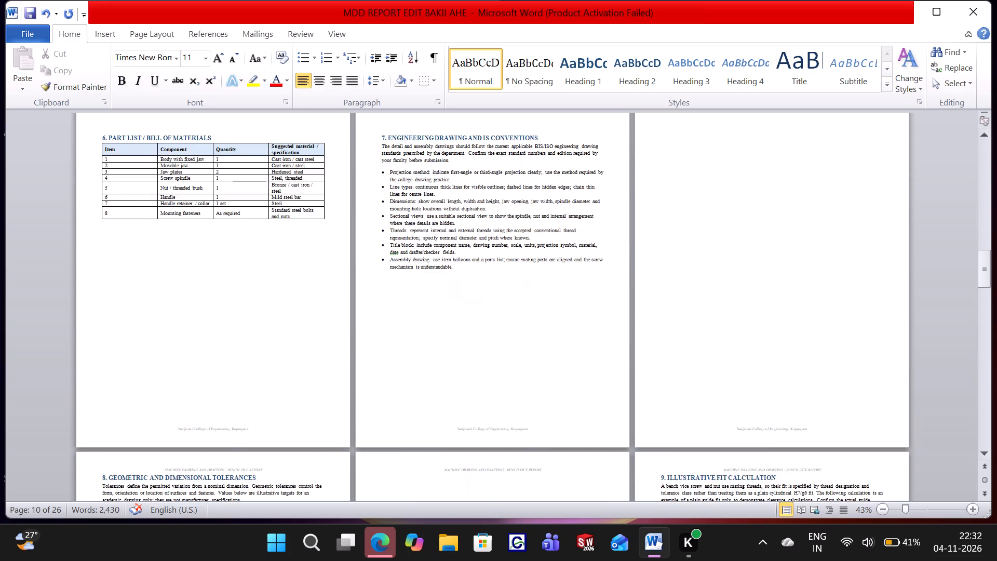
scroll(602, 417, up, 6)
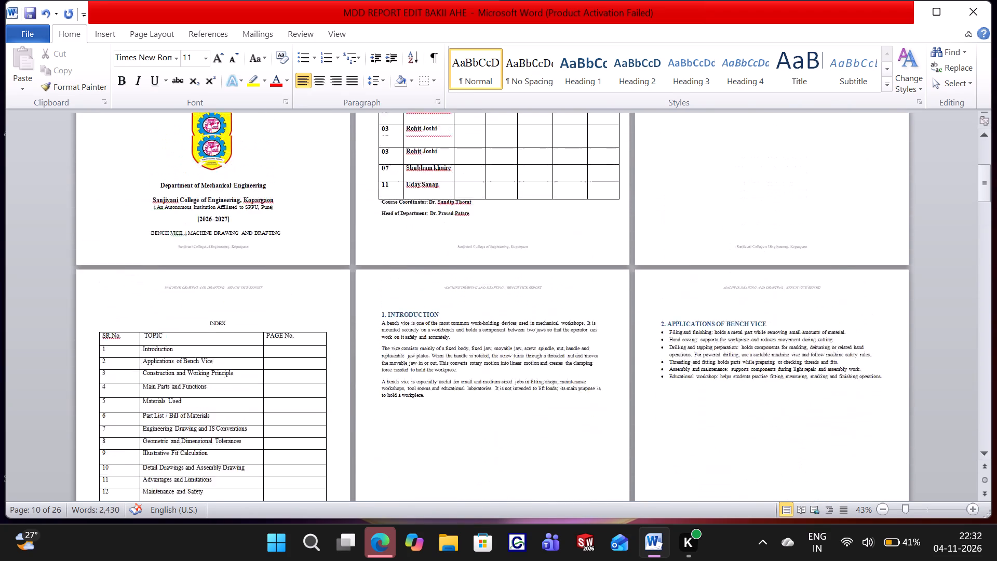
scroll(602, 417, up, 2)
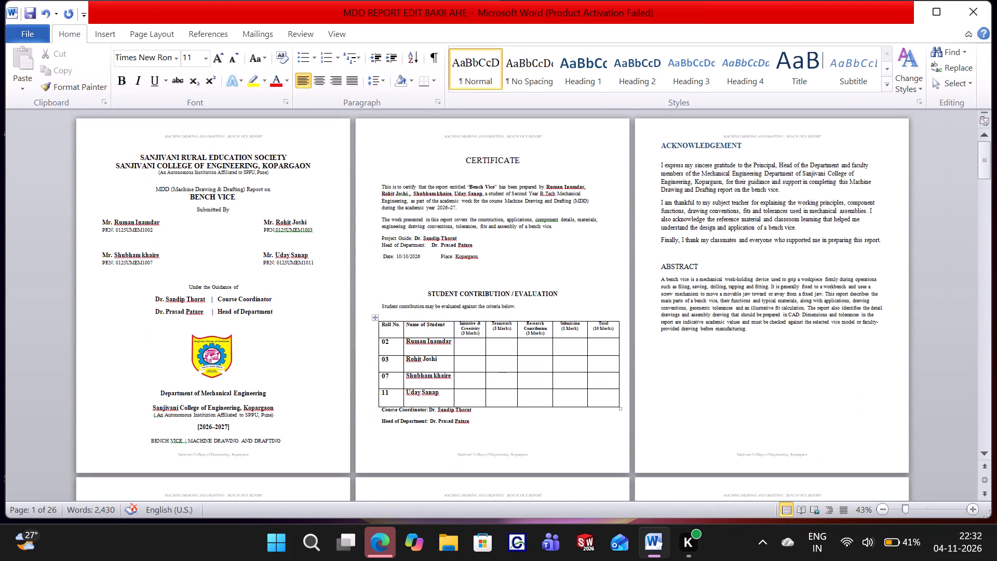
Delete the whole "Head of Department" line, name included, between the Project Guide and Date lines on the Certificate page.
click(476, 245)
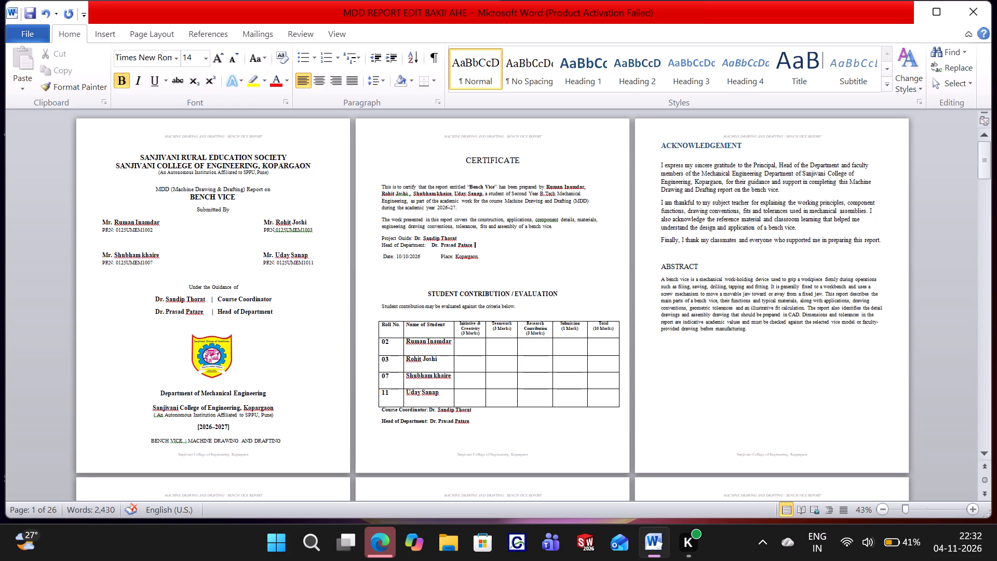
key(BackSpace)
key(BackSpace)
key(BackSpace)
key(BackSpace)
key(BackSpace)
key(BackSpace)
key(BackSpace)
key(BackSpace)
key(BackSpace)
key(BackSpace)
key(BackSpace)
key(BackSpace)
key(BackSpace)
key(BackSpace)
key(BackSpace)
key(BackSpace)
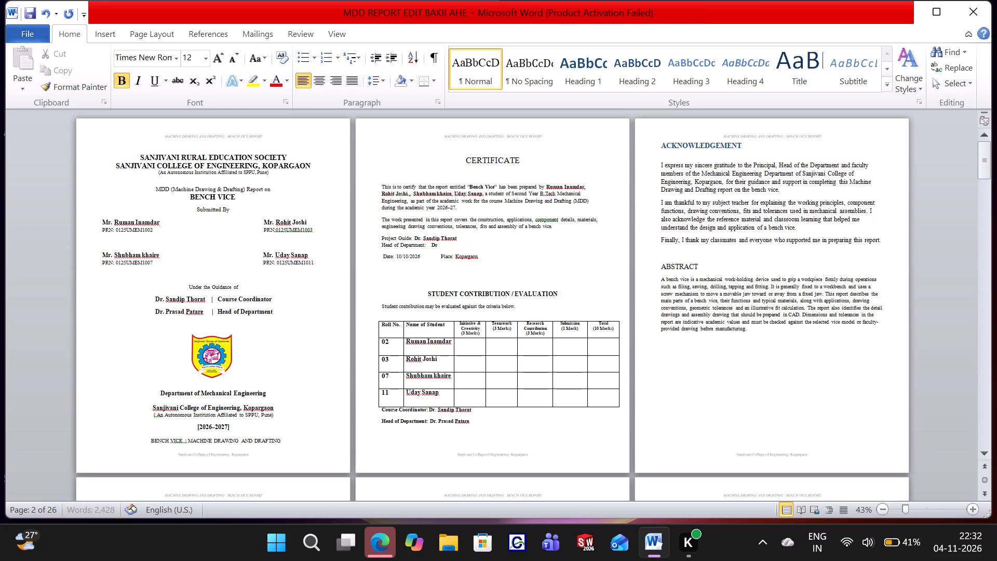
key(BackSpace)
key(BackSpace)
key(BackSpace)
key(BackSpace)
key(BackSpace)
key(BackSpace)
key(BackSpace)
key(BackSpace)
key(BackSpace)
key(BackSpace)
key(BackSpace)
key(BackSpace)
key(BackSpace)
key(BackSpace)
key(BackSpace)
key(BackSpace)
key(BackSpace)
key(BackSpace)
key(BackSpace)
key(BackSpace)
key(BackSpace)
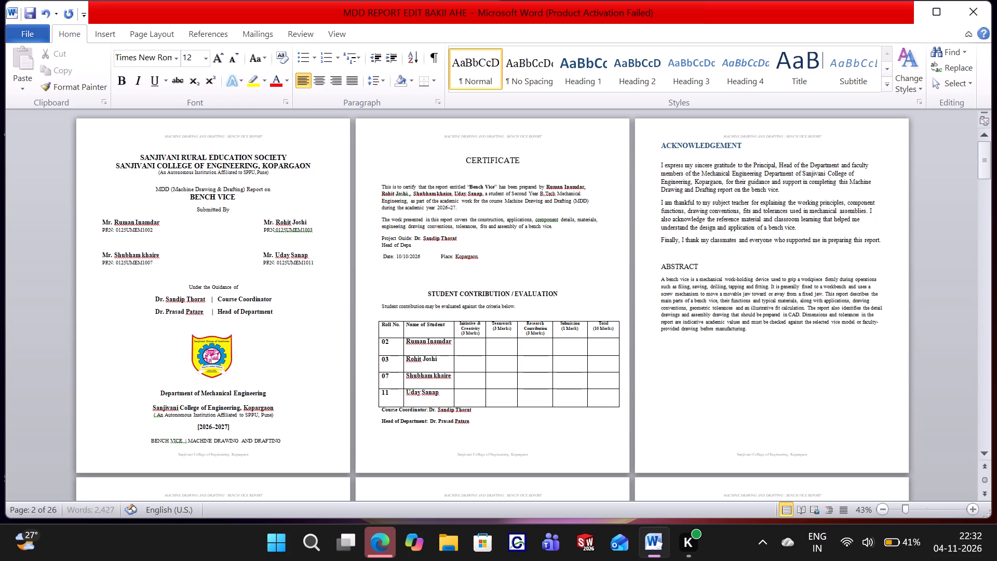
key(BackSpace)
key(BackSpace)
key(BackSpace)
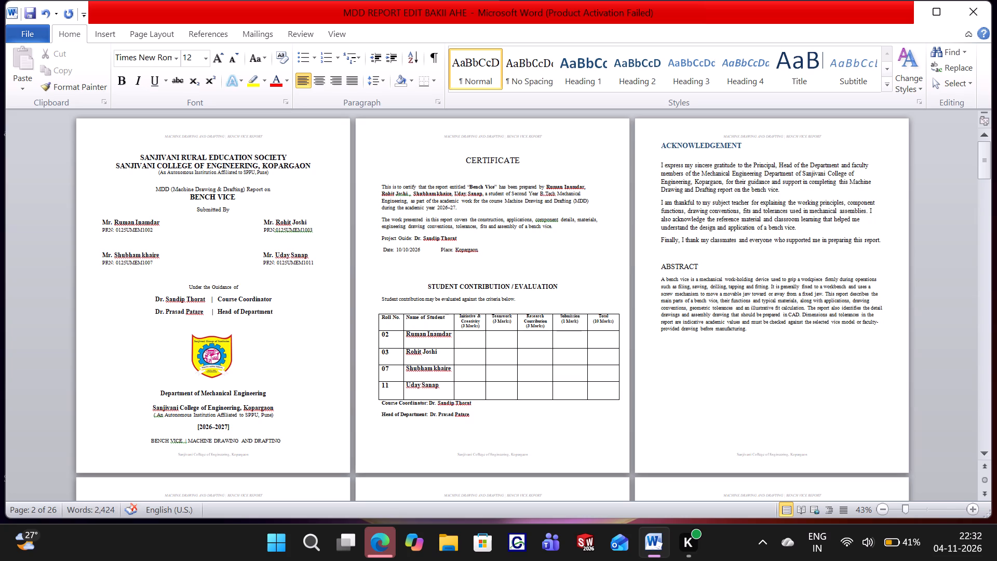
Delete the Head of Department entry, both name and title, from the "Under the Guidance of" list on the title page.
click(274, 313)
key(BackSpace)
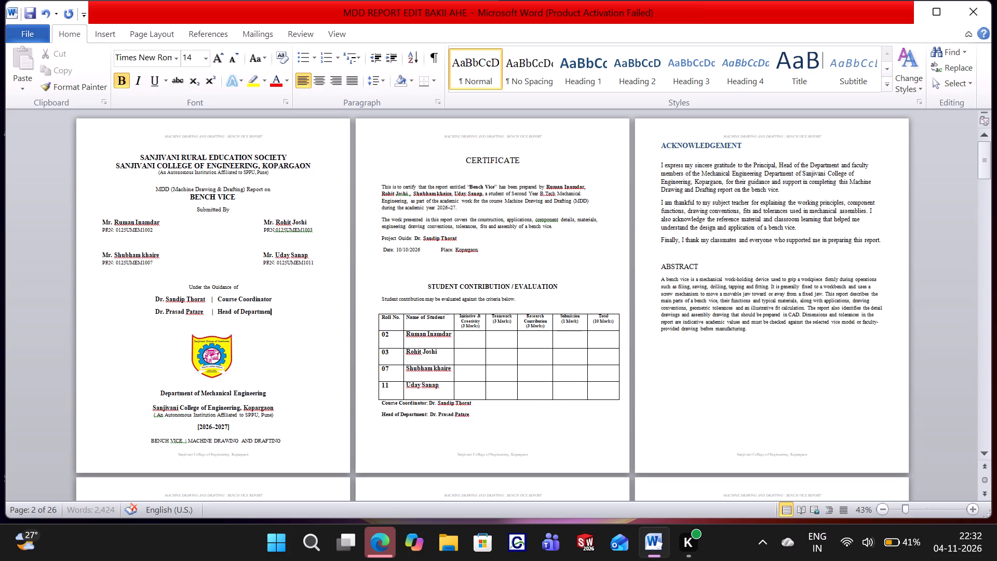
key(BackSpace)
key(BackSpace)
key(BackSpace)
key(BackSpace)
key(BackSpace)
key(BackSpace)
key(BackSpace)
key(BackSpace)
key(BackSpace)
key(BackSpace)
key(BackSpace)
key(BackSpace)
key(BackSpace)
key(BackSpace)
key(BackSpace)
key(BackSpace)
key(BackSpace)
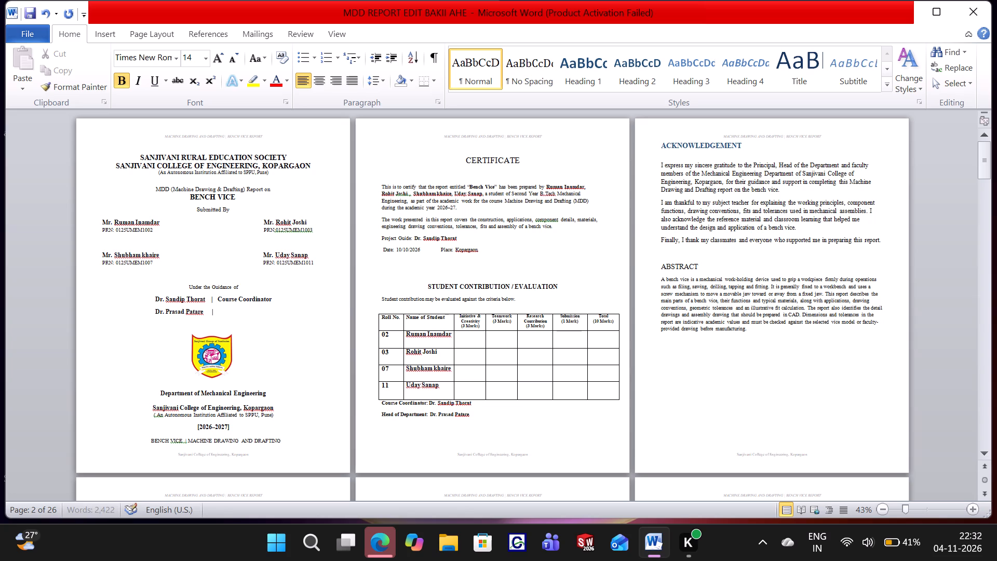
key(BackSpace)
key(BackSpace)
key(BackSpace)
key(BackSpace)
key(BackSpace)
key(BackSpace)
key(BackSpace)
key(BackSpace)
key(BackSpace)
key(BackSpace)
key(BackSpace)
key(BackSpace)
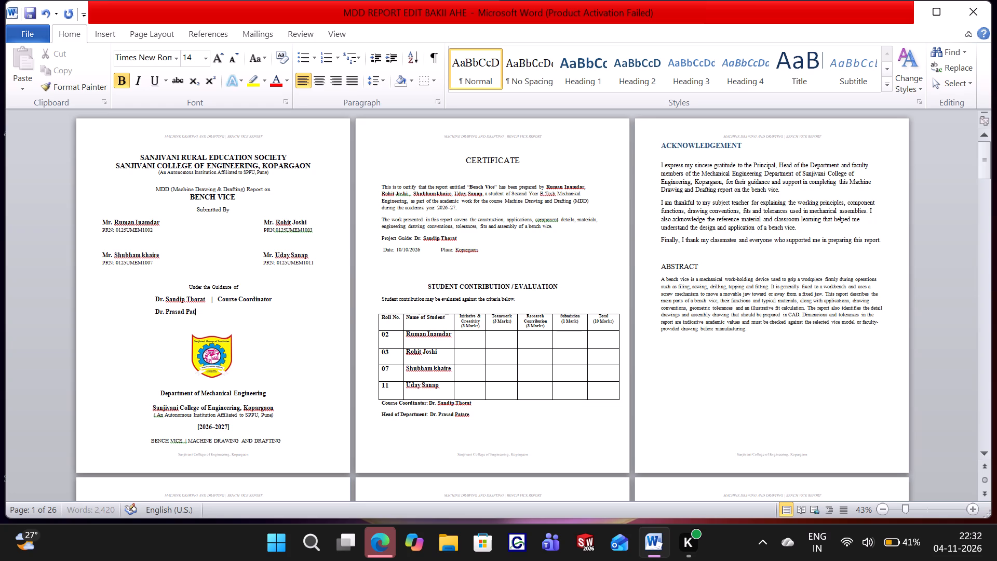
key(BackSpace)
key(BackSpace)
key(BackSpace)
key(BackSpace)
key(BackSpace)
key(BackSpace)
key(BackSpace)
key(BackSpace)
key(BackSpace)
key(BackSpace)
key(BackSpace)
key(BackSpace)
key(BackSpace)
key(BackSpace)
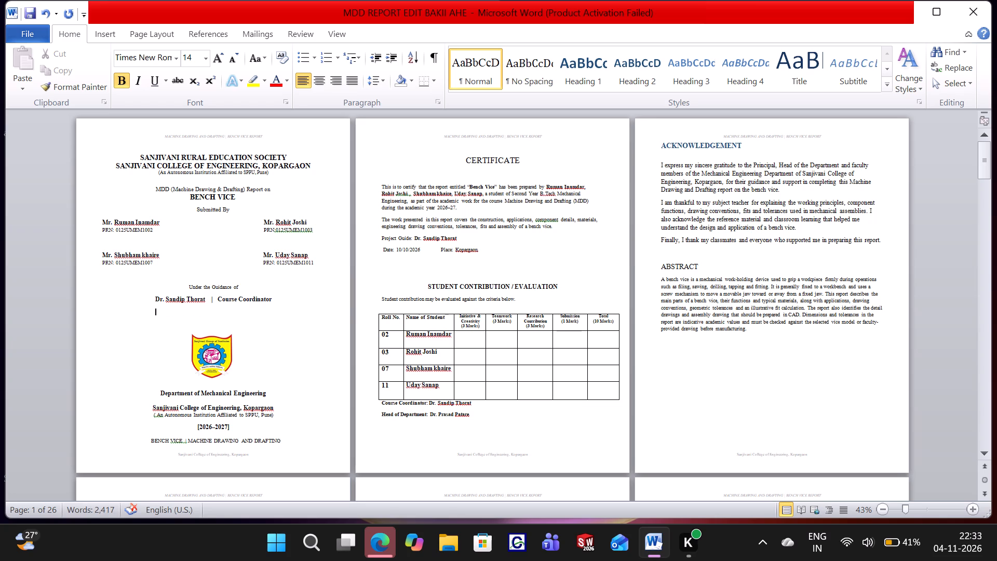
key(BackSpace)
key(BackSpace)
key(BackSpace)
key(BackSpace)
Make the "INDEX" heading above the contents table bold and set its font size to 14.
scroll(515, 252, down, 2)
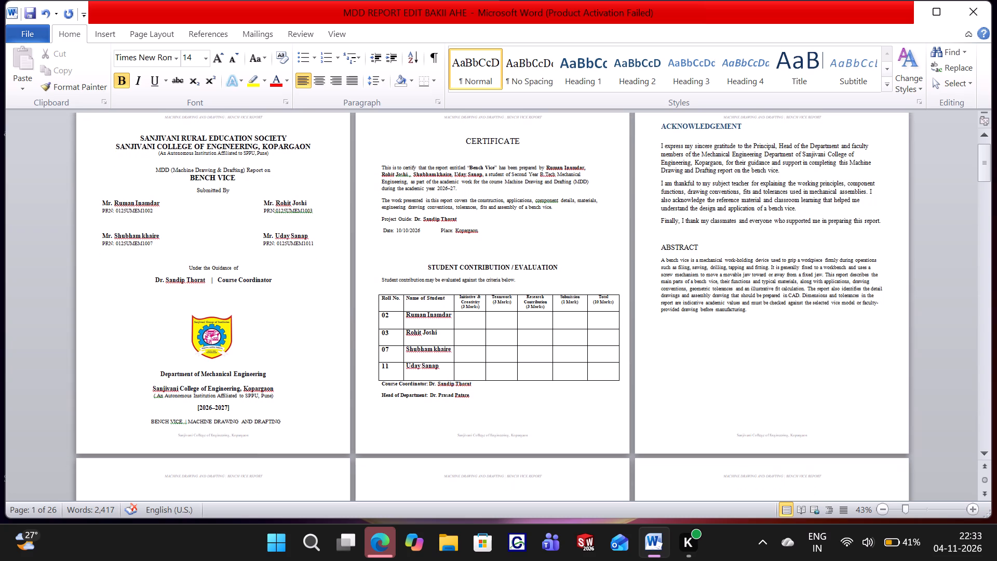
scroll(515, 252, down, 2)
scroll(515, 252, right, 1)
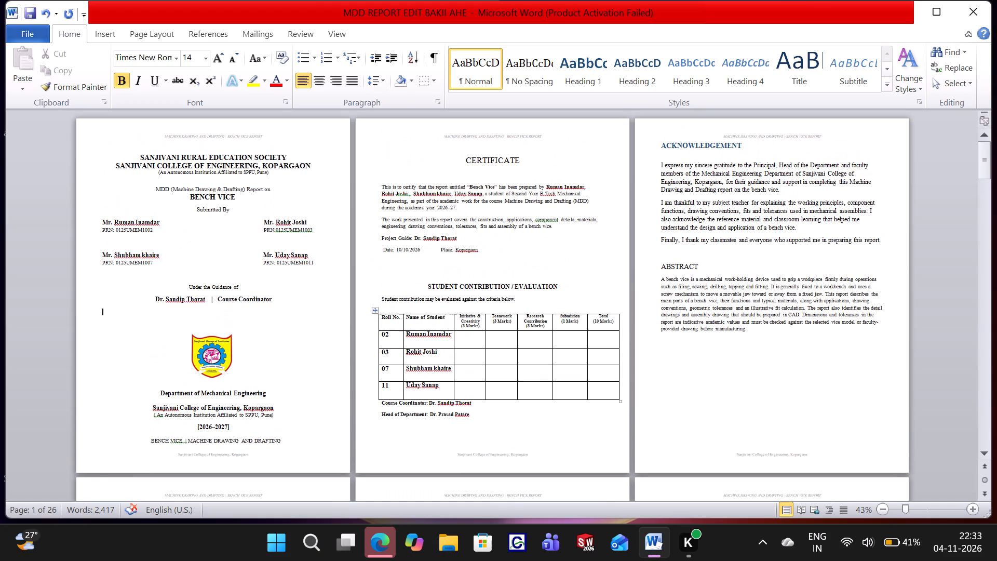
scroll(515, 252, right, 1)
scroll(515, 252, down, 3)
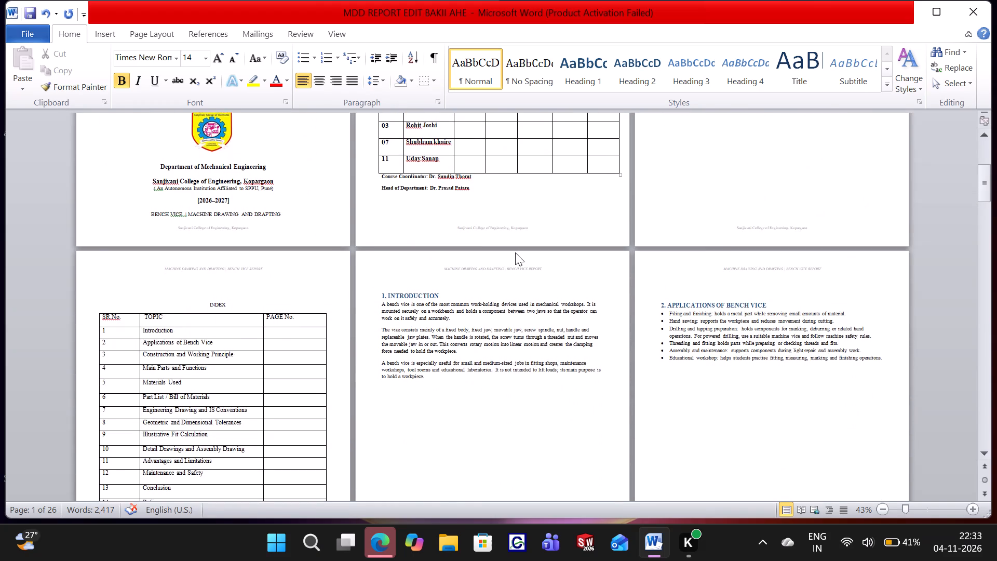
scroll(515, 252, down, 1)
drag(208, 263, 210, 262)
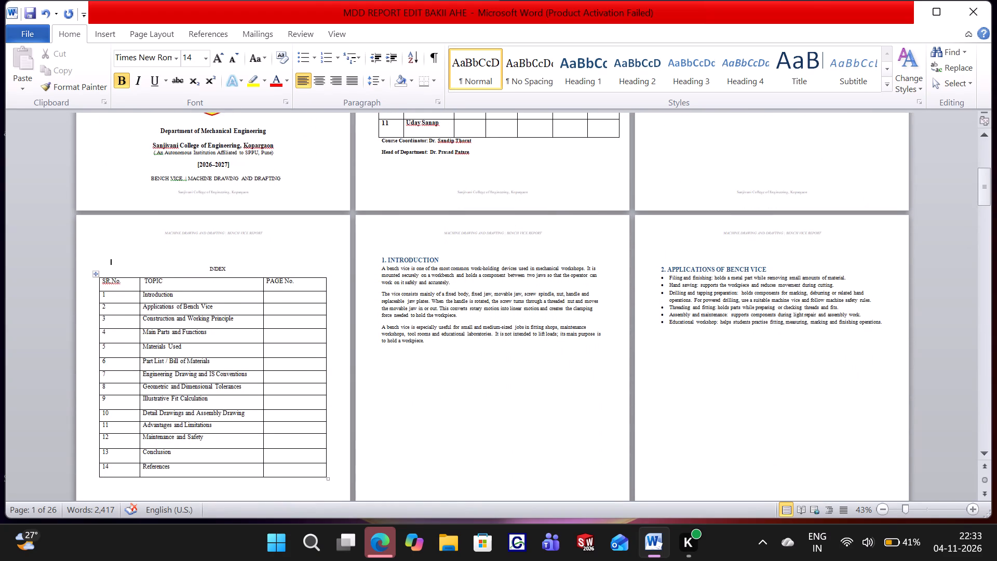
drag(210, 262, 227, 274)
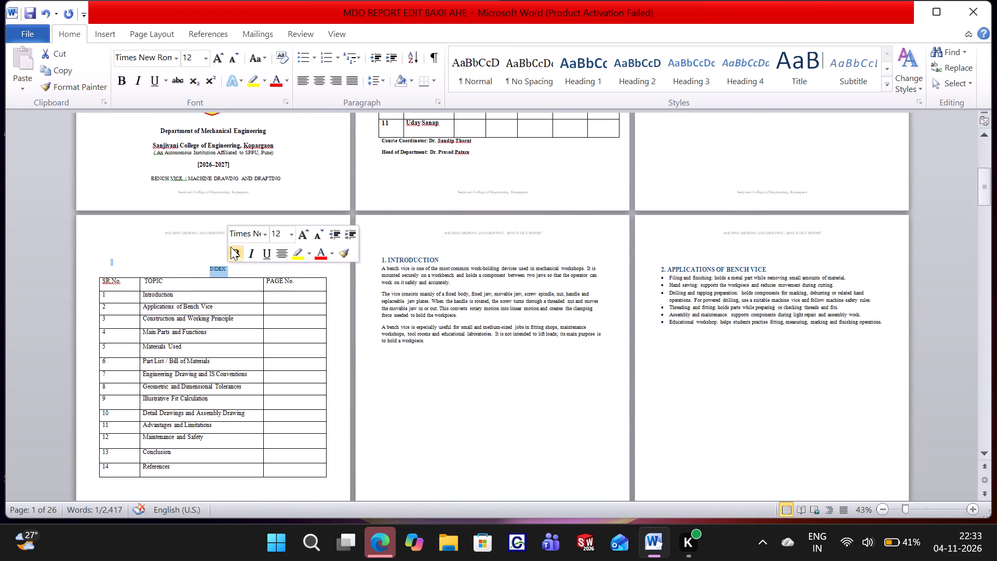
click(231, 247)
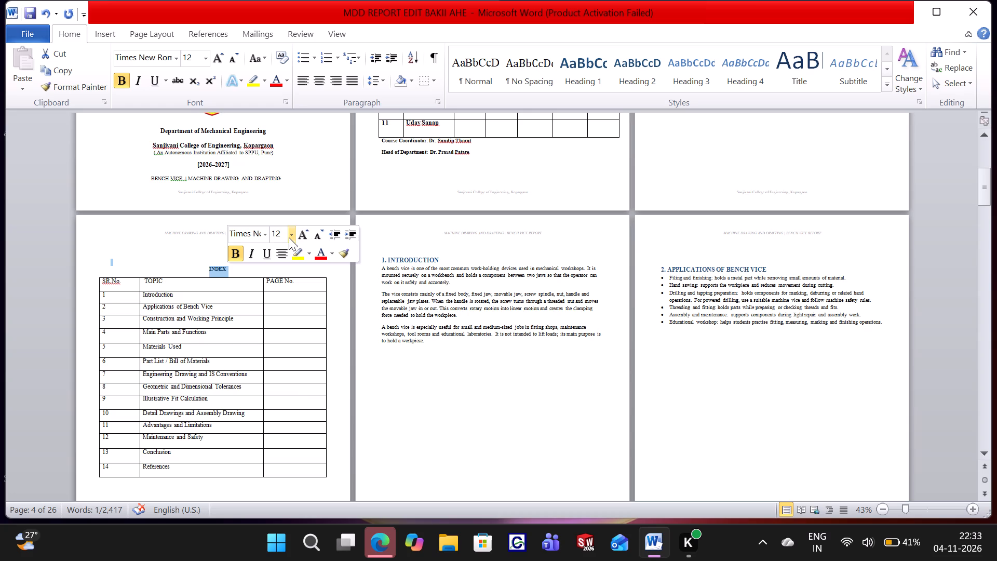
click(289, 237)
click(282, 318)
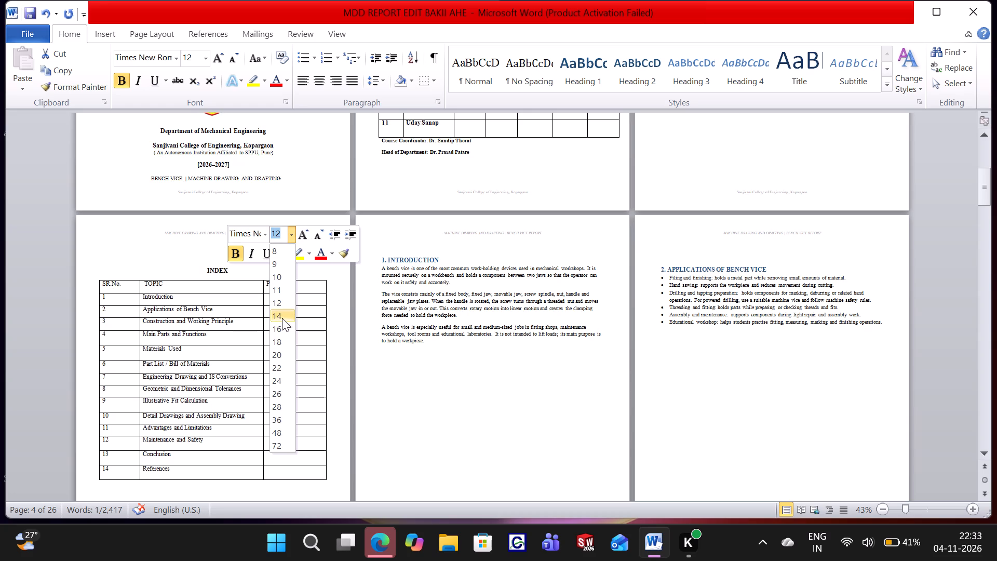
click(137, 258)
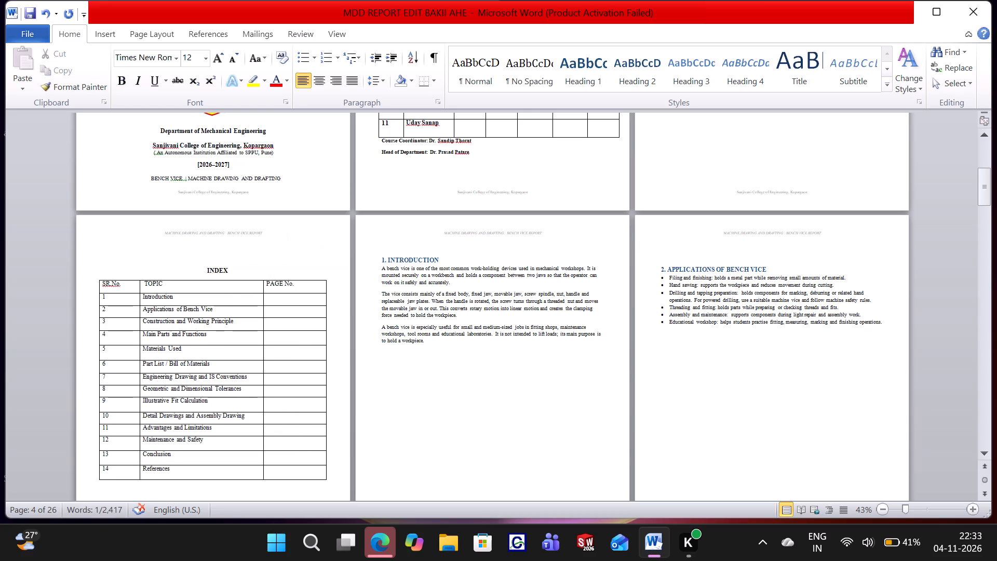
Add three empty lines above "7. ENGINEERING DRAWING AND IS CONVENTIONS" to move the section to the top of page 11.
scroll(137, 258, down, 1)
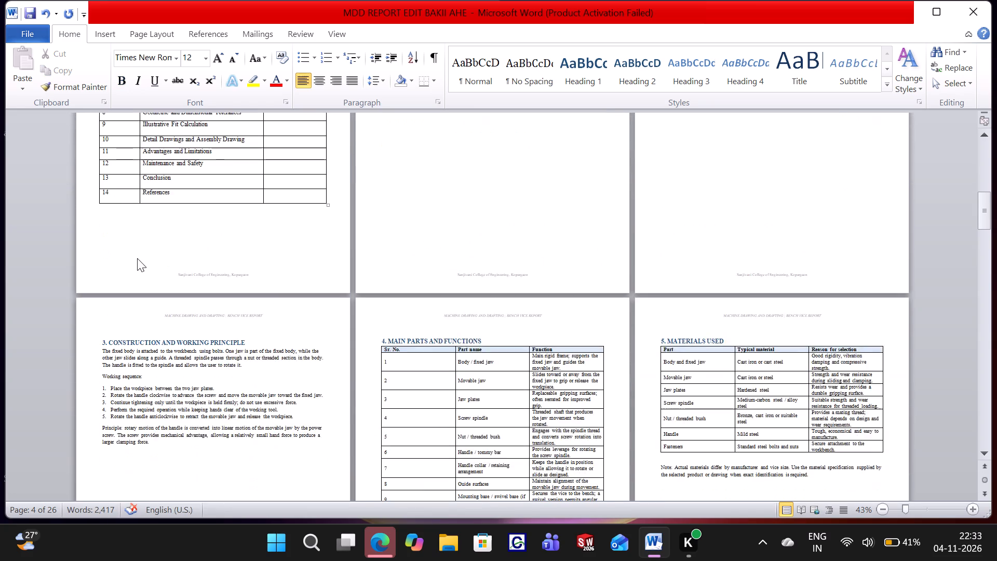
scroll(137, 258, up, 5)
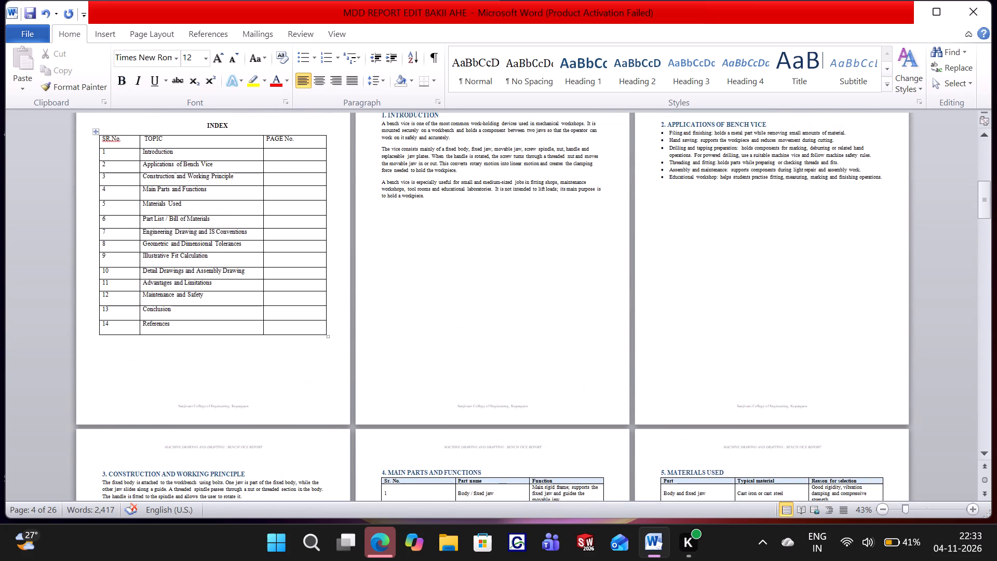
scroll(137, 258, up, 4)
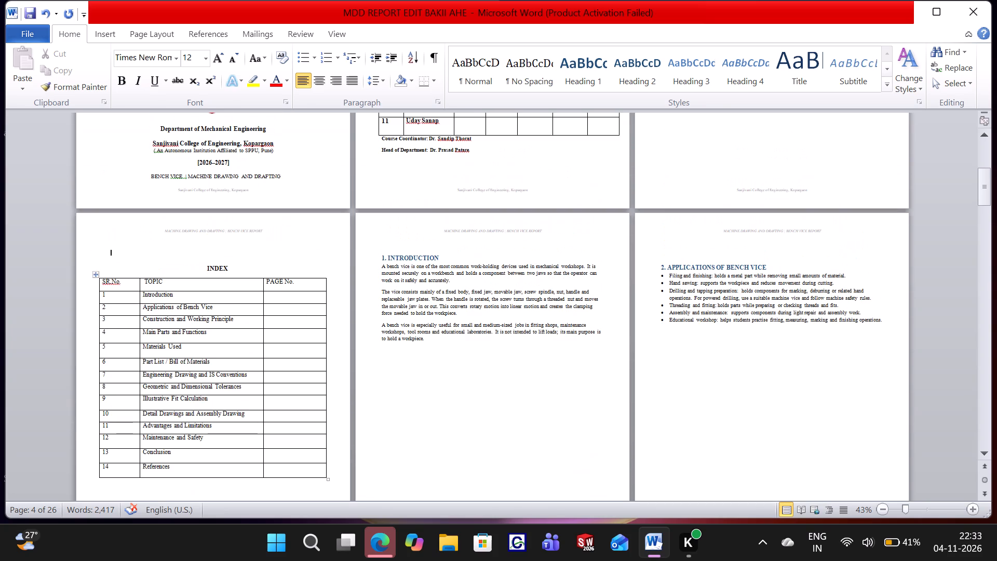
scroll(137, 258, down, 5)
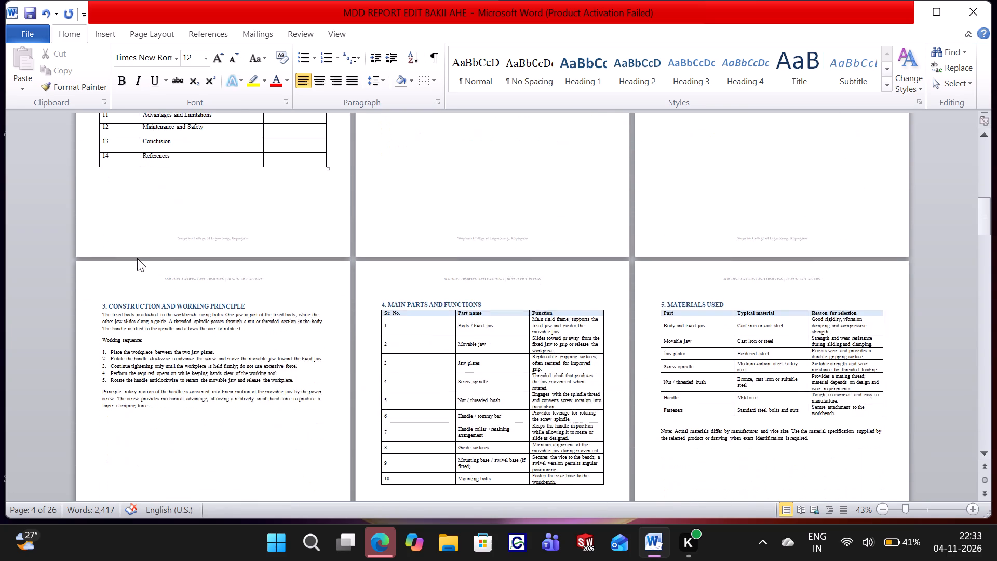
scroll(137, 258, down, 3)
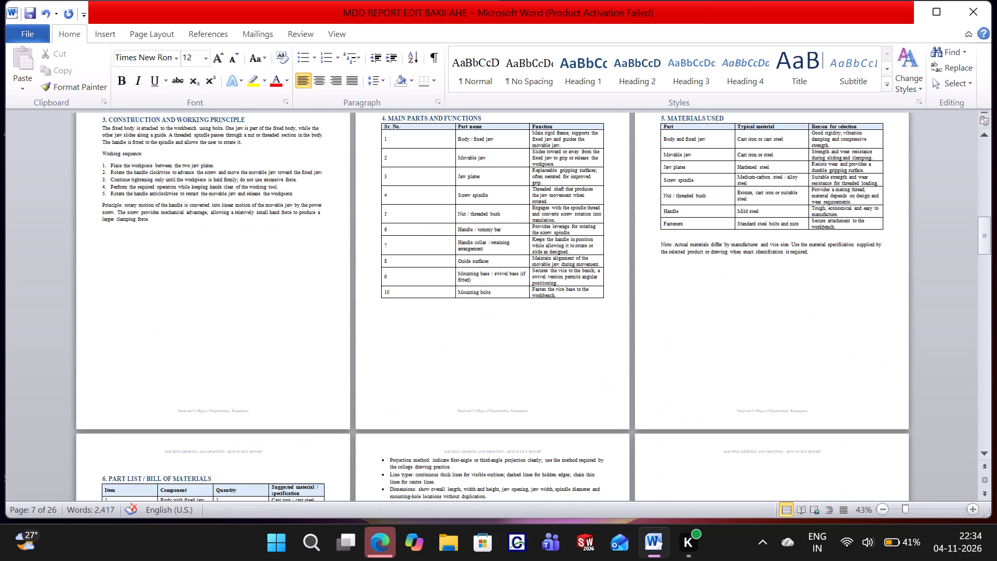
scroll(137, 258, down, 4)
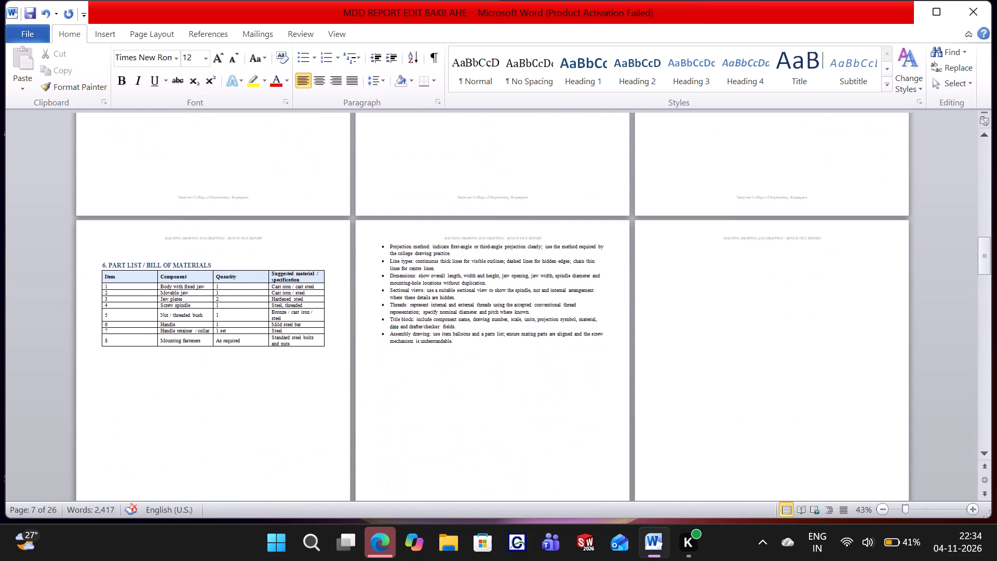
scroll(137, 258, down, 2)
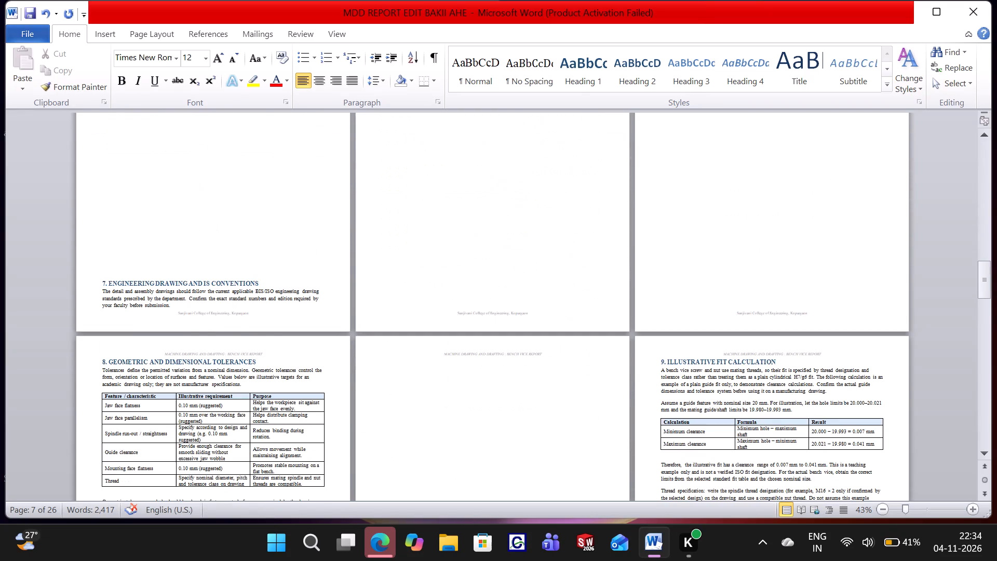
scroll(137, 258, up, 3)
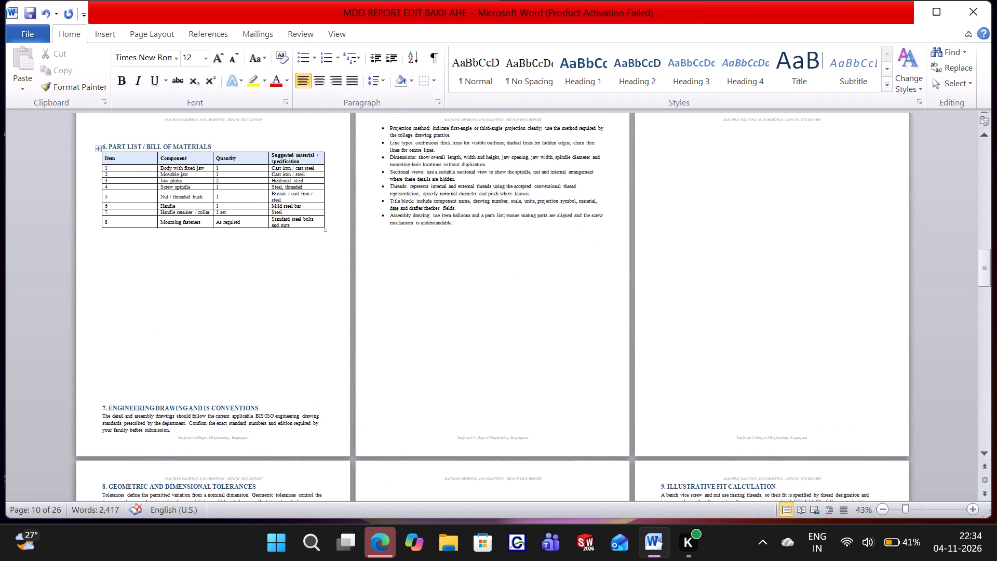
click(105, 385)
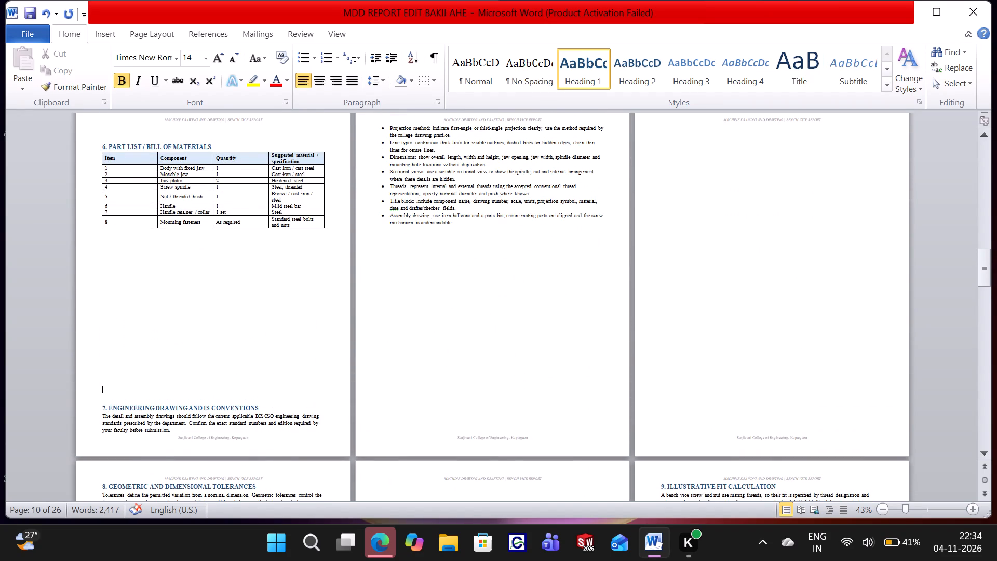
key(Return)
key(Return)
key(Return)
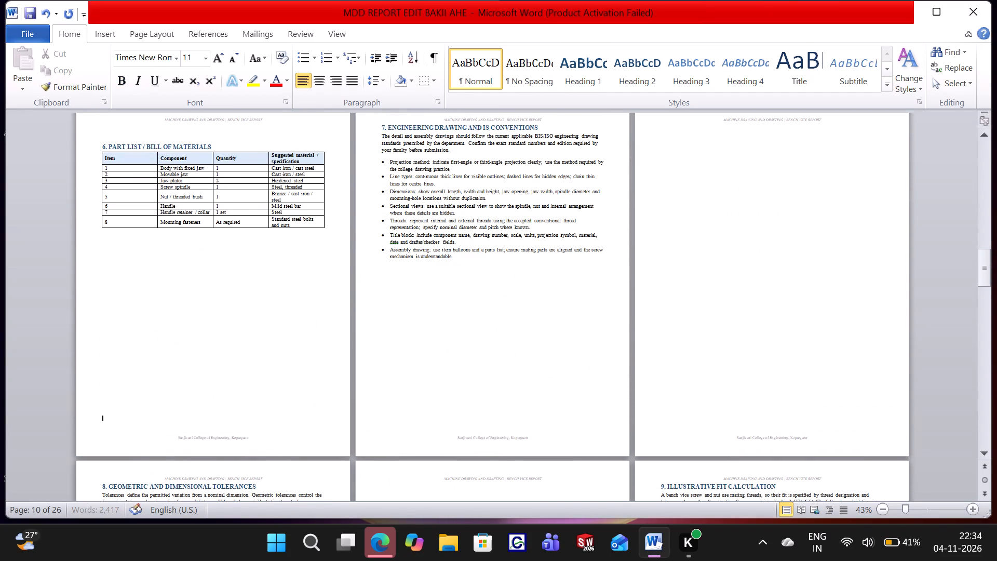
Add two more empty lines above "7. ENGINEERING DRAWING AND IS CONVENTIONS" so the heading sits slightly below the top of page 11.
key(Return)
key(Return)
key(Return)
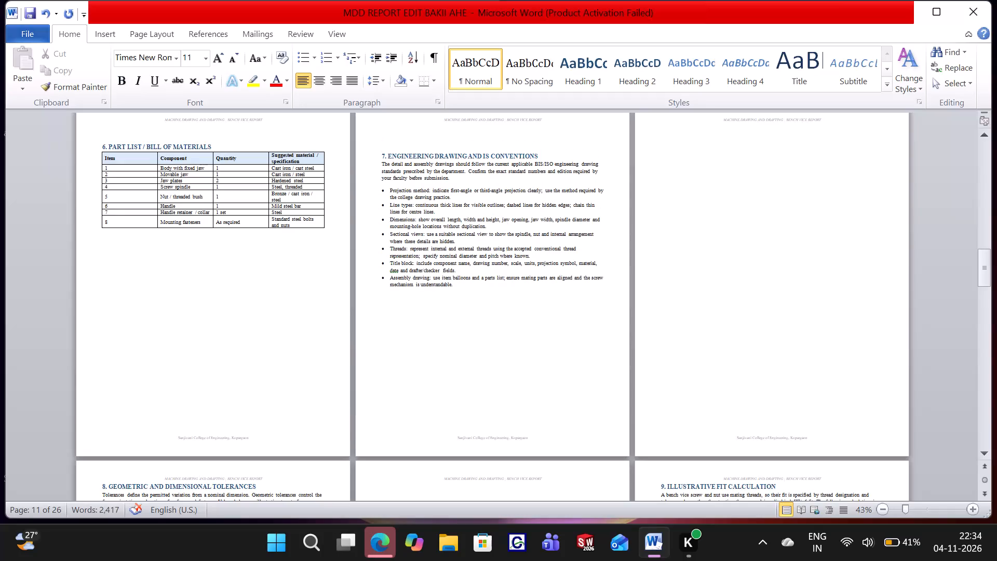
key(BackSpace)
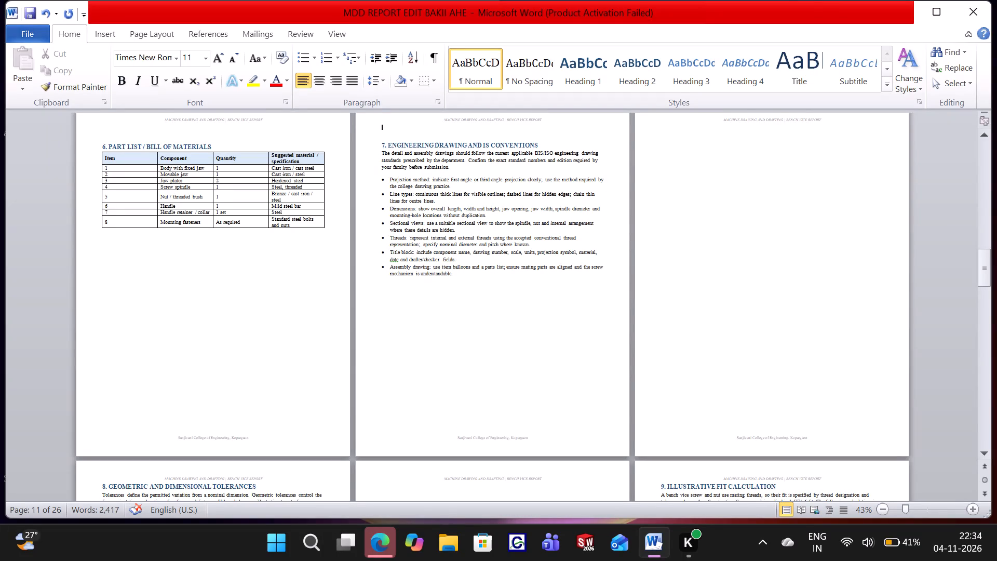
scroll(250, 426, up, 1)
scroll(250, 426, down, 3)
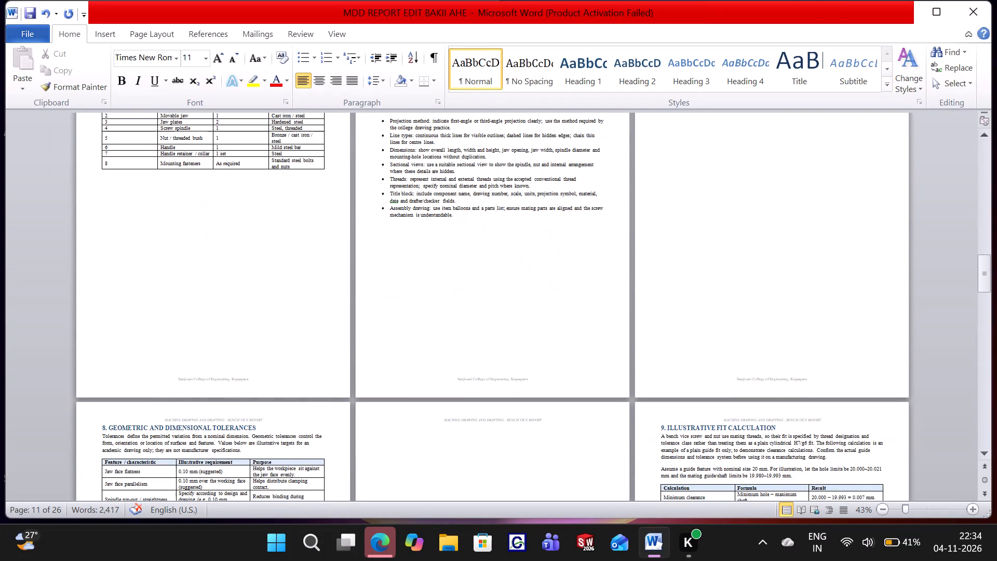
Delete the blank page and surplus empty lines above "8. GEOMETRIC AND DIMENSIONAL TOLERANCES", pulling the section up to the end of page 11.
scroll(250, 426, down, 2)
click(95, 367)
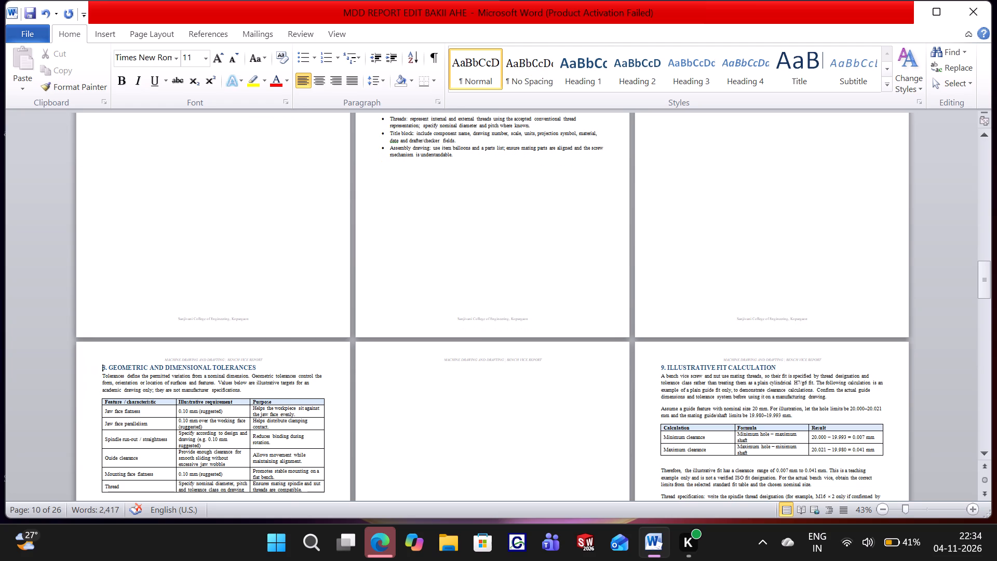
key(BackSpace)
key(BackSpace)
key(BackSpace)
key(BackSpace)
key(BackSpace)
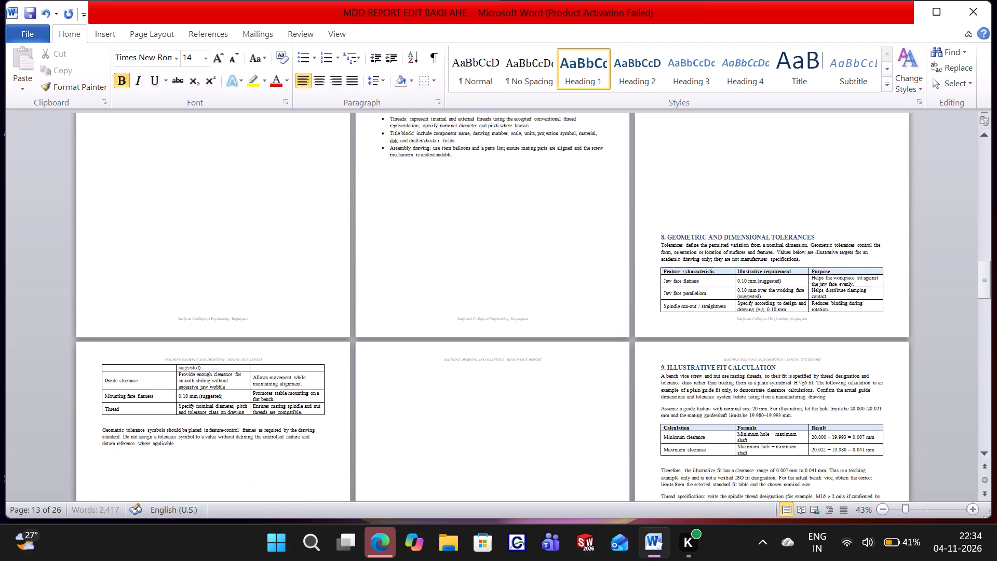
key(BackSpace)
key(BackSpace)
key(BackSpace)
key(BackSpace)
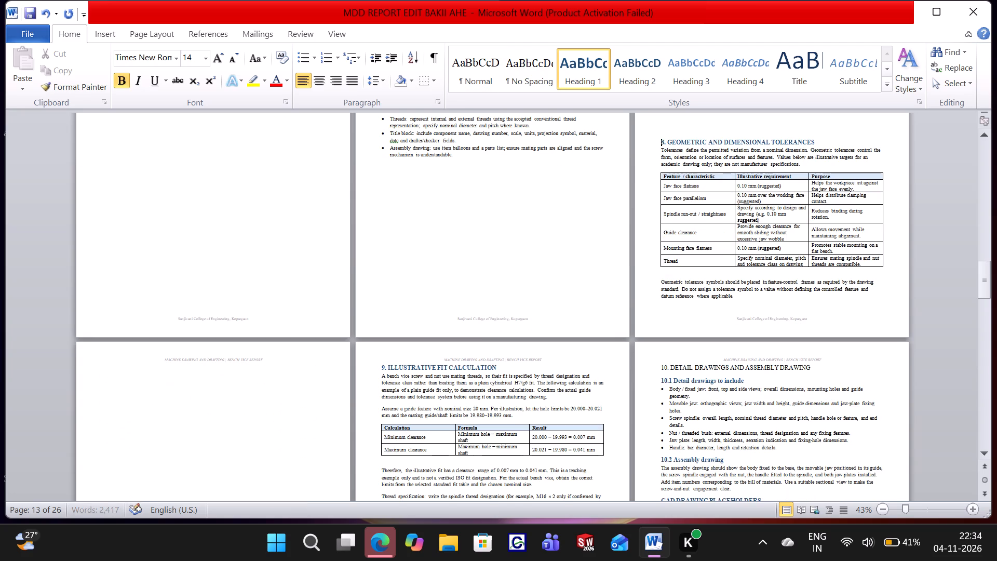
key(BackSpace)
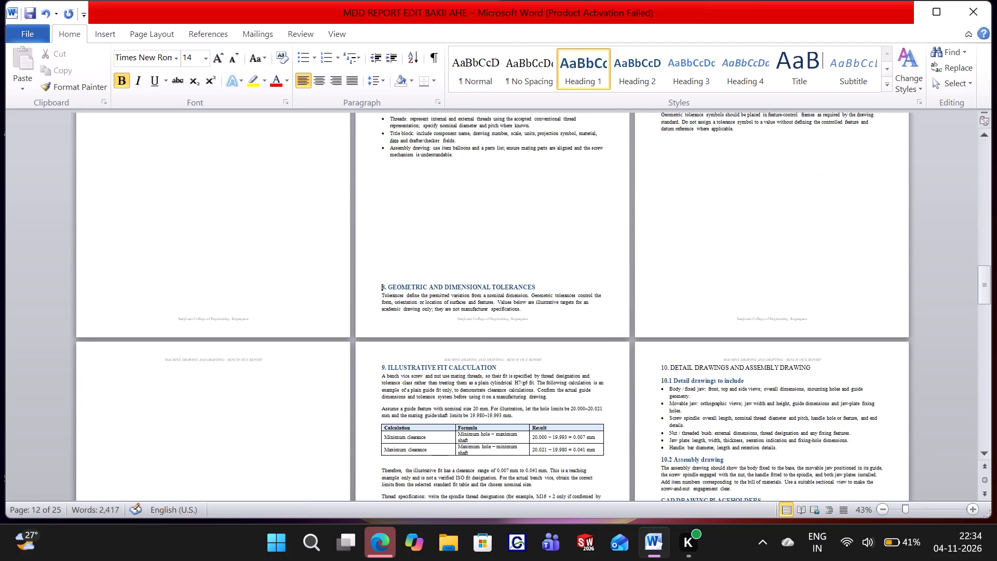
key(Return)
scroll(95, 367, up, 3)
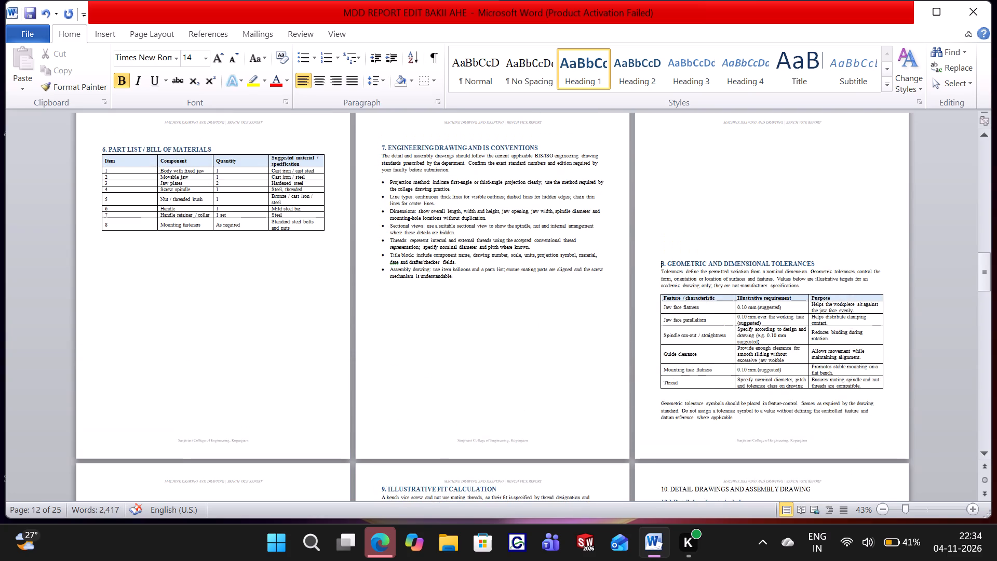
click(670, 237)
key(BackSpace)
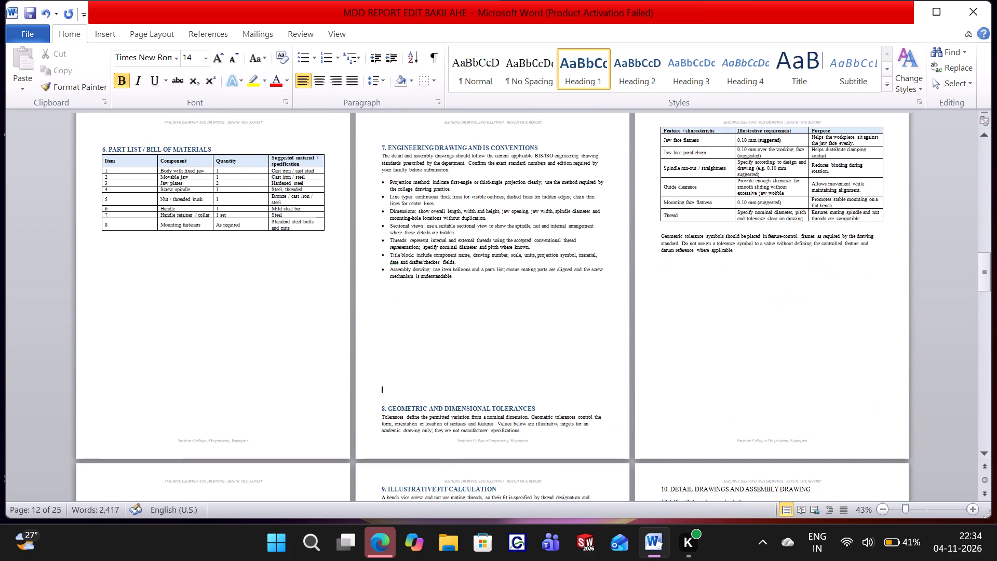
Add five empty lines above "8. GEOMETRIC AND DIMENSIONAL TOLERANCES" to place the heading just below the top of page 12.
key(Return)
key(Return)
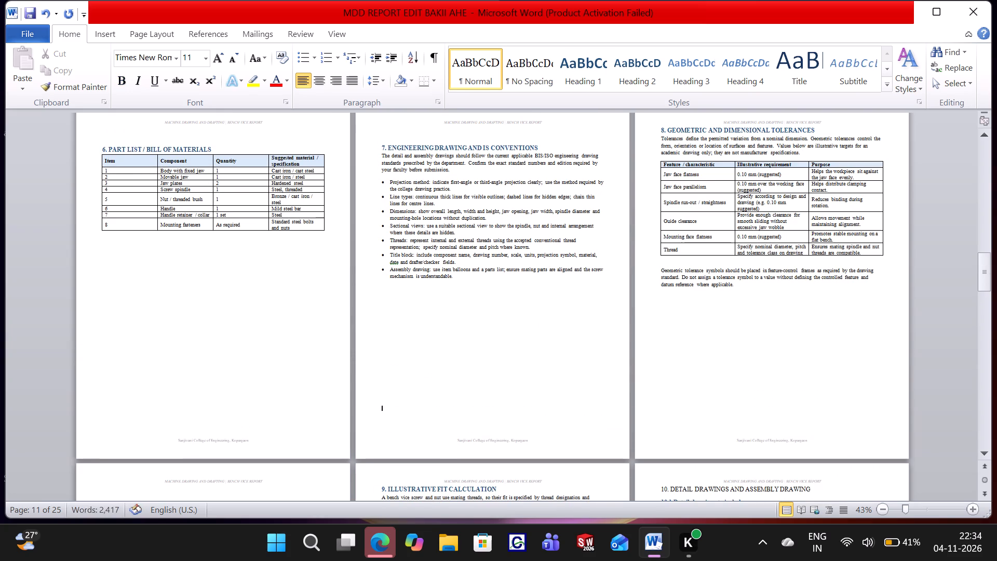
key(Return)
key(Return)
key(Return)
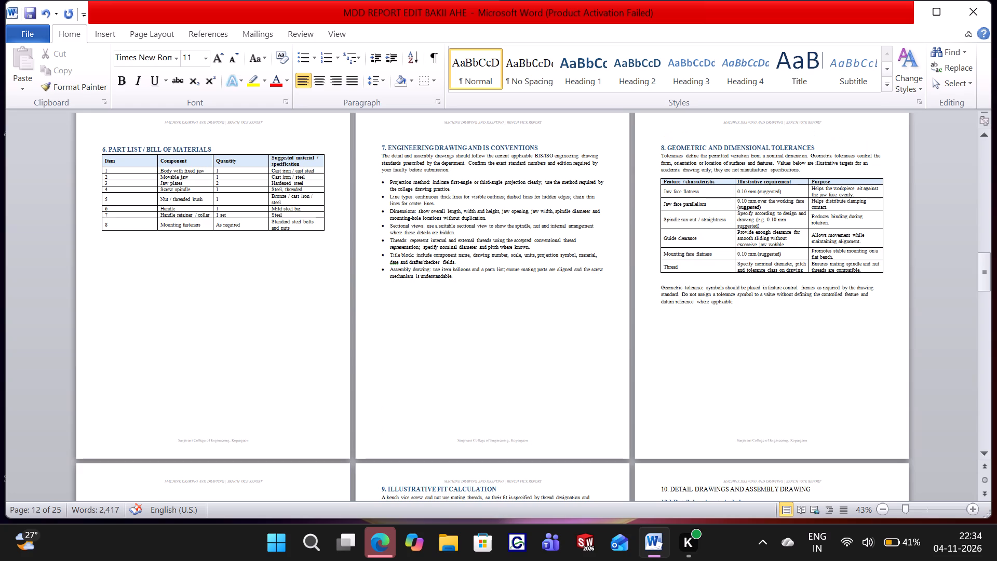
Delete the blank page and surplus empty lines above "9. ILLUSTRATIVE FIT CALCULATION", back to the end of page 12.
scroll(670, 237, down, 1)
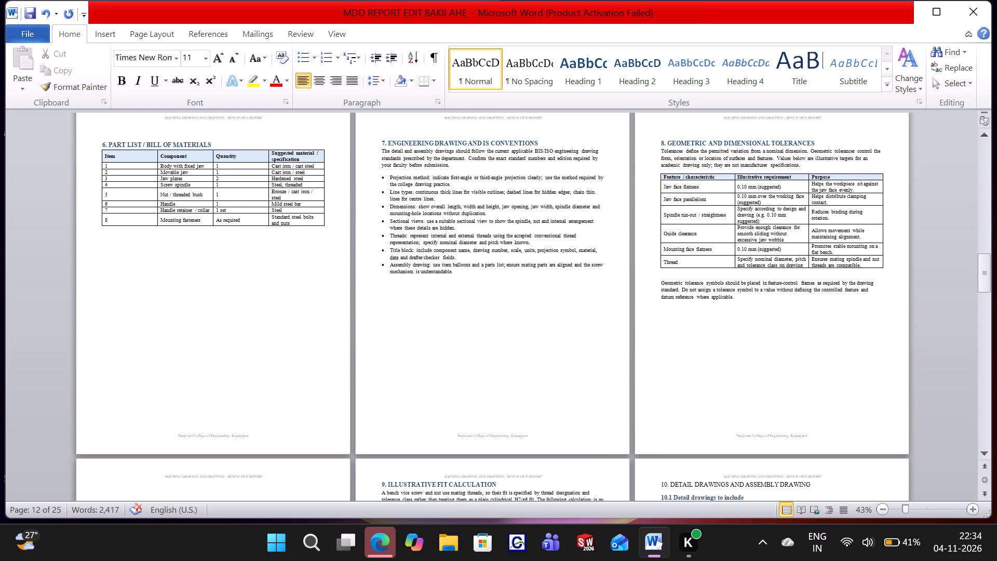
scroll(670, 237, down, 4)
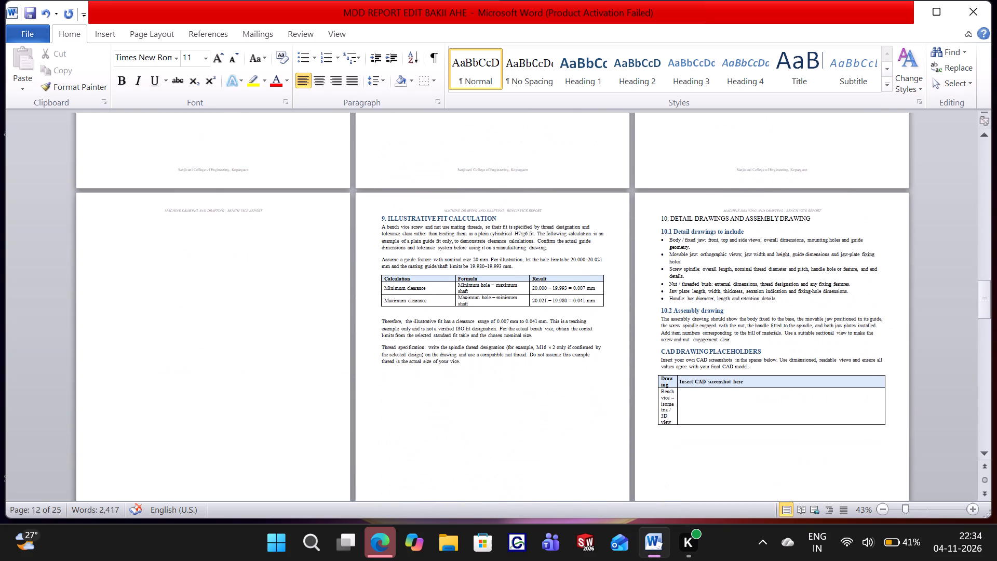
click(374, 216)
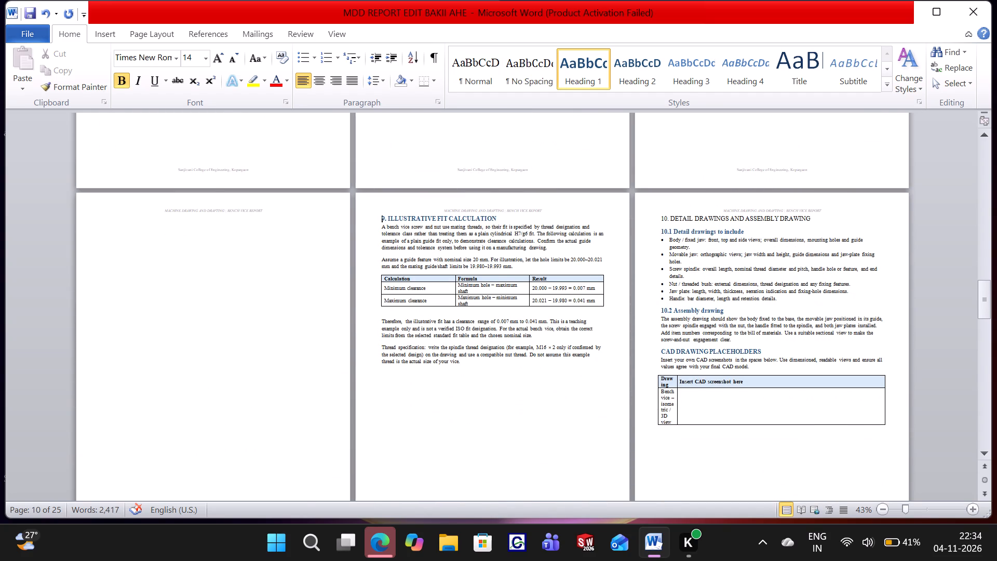
key(BackSpace)
key(BackSpace)
key(BackSpace)
key(BackSpace)
key(BackSpace)
key(BackSpace)
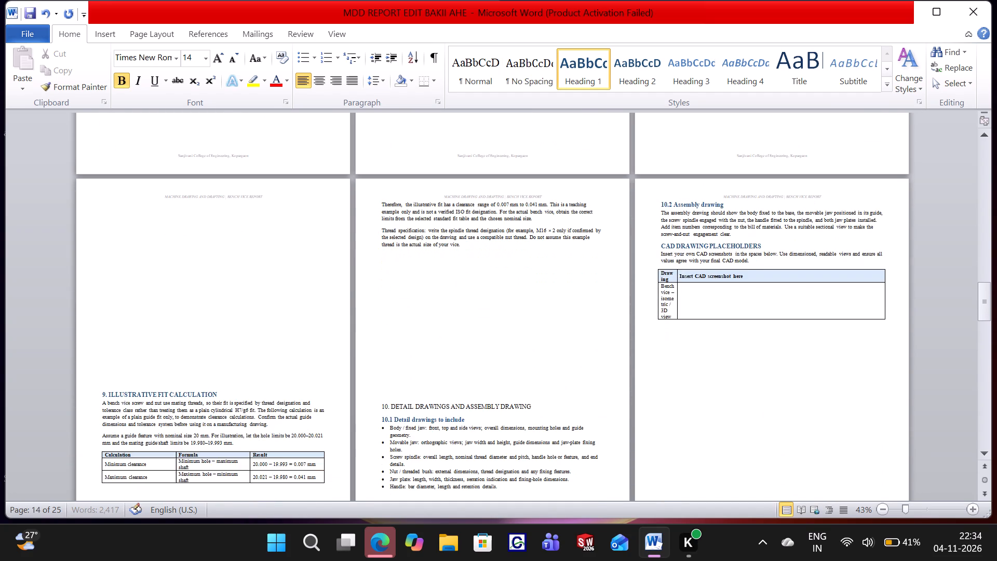
key(BackSpace)
key(BackSpace)
key(BackSpace)
key(BackSpace)
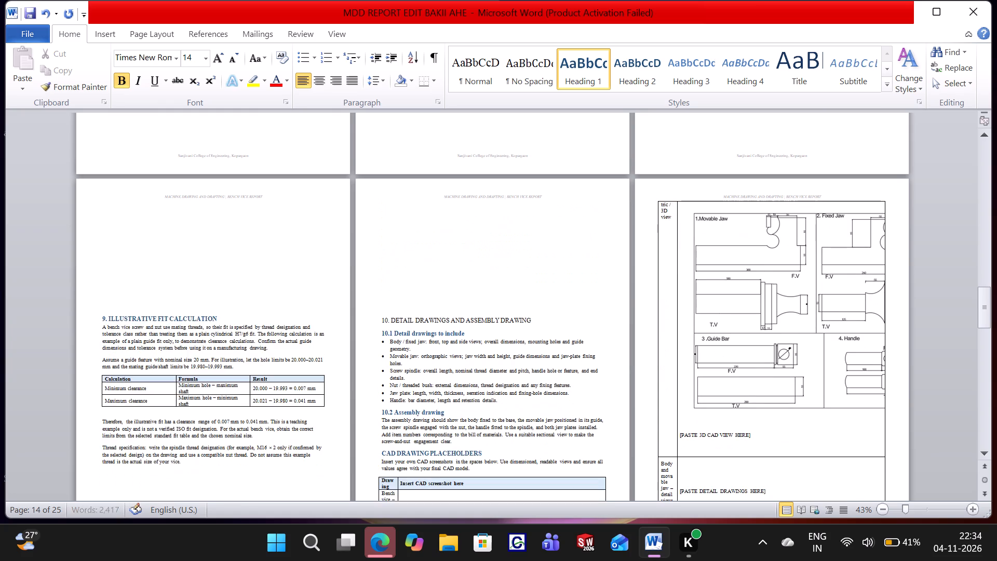
key(BackSpace)
key(Return)
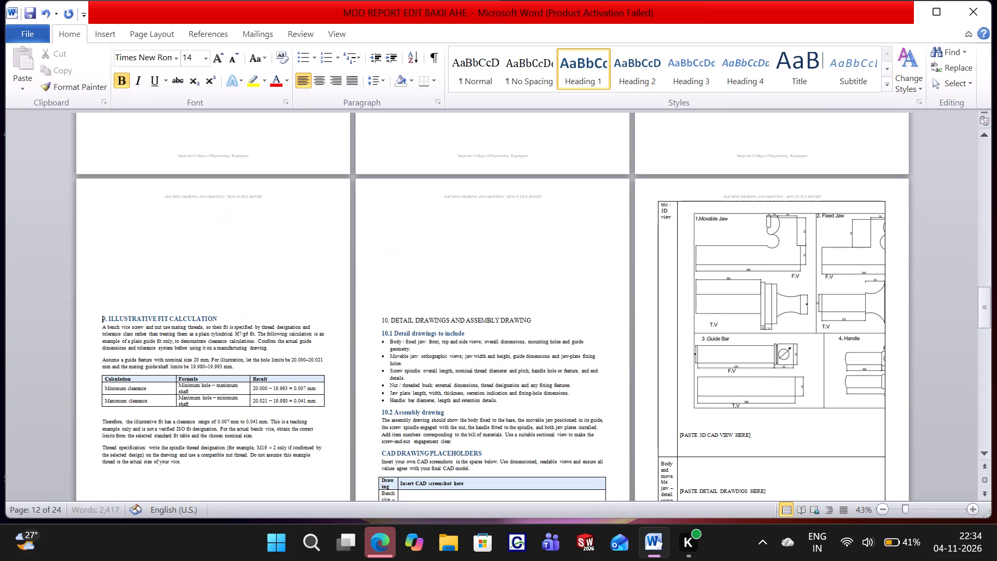
click(98, 300)
key(BackSpace)
Add four empty lines above "9. ILLUSTRATIVE FIT CALCULATION" to place the heading just below the top of page 13.
key(Return)
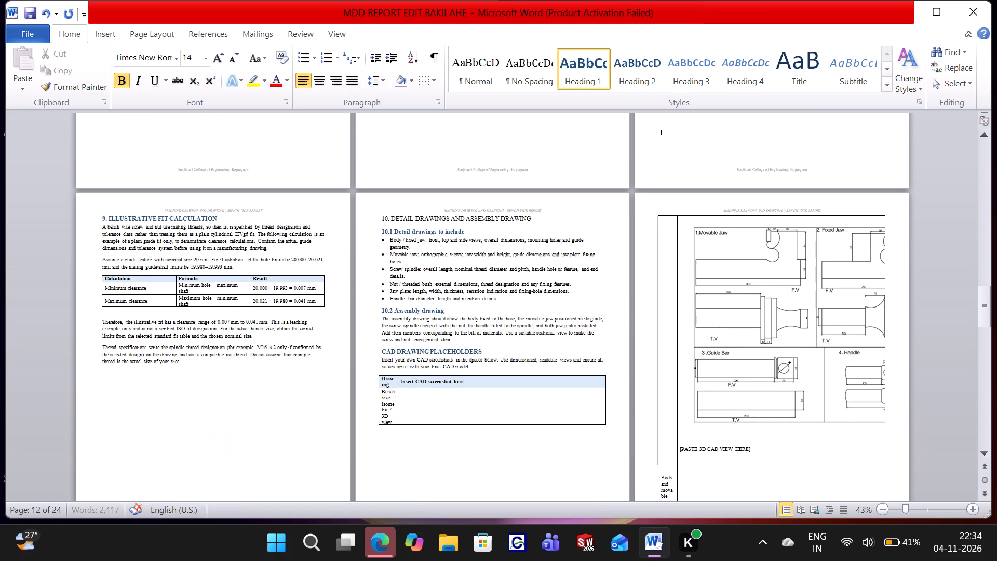
key(Return)
key(Return)
key(Return)
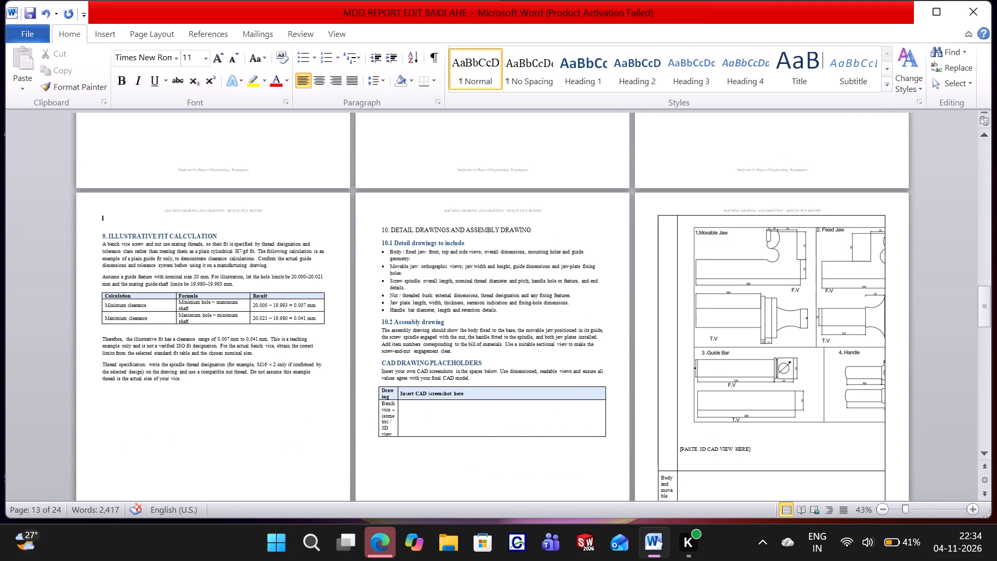
Set the font colour of the headings "10. DETAIL DRAWINGS AND ASSEMBLY DRAWING" and "10.1 Detail drawings to include" to the medium blue theme colour.
scroll(366, 345, up, 1)
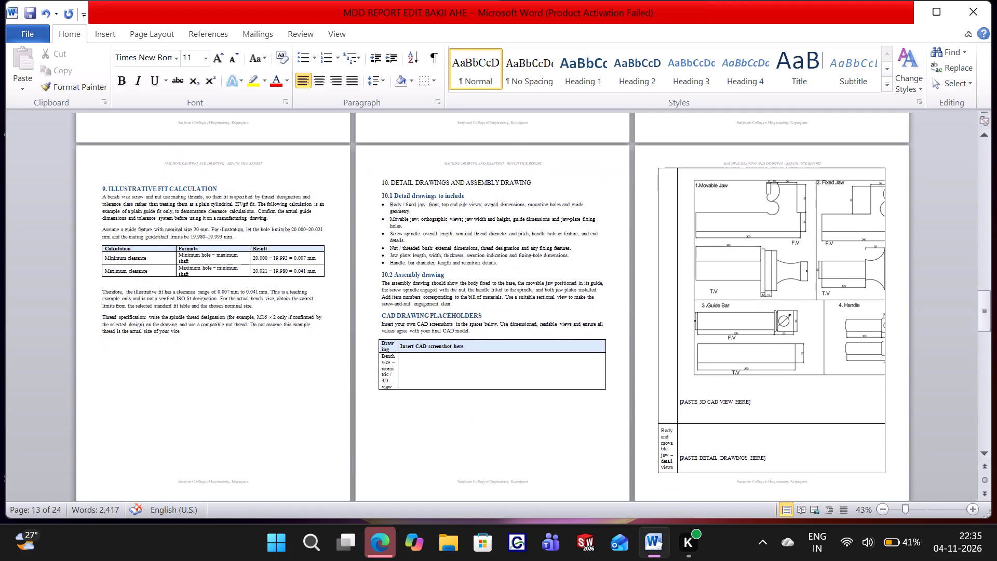
scroll(366, 345, up, 1)
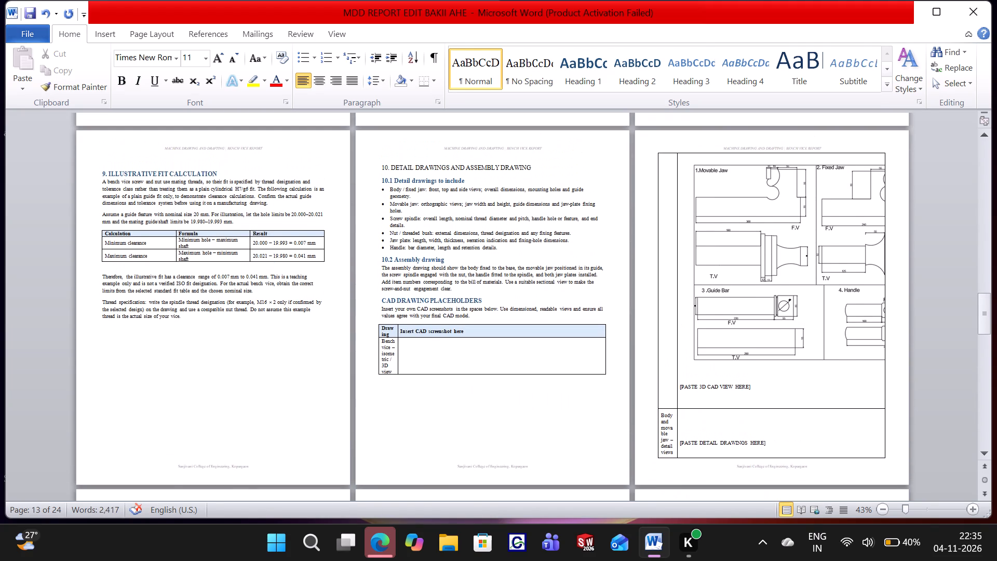
scroll(366, 345, up, 3)
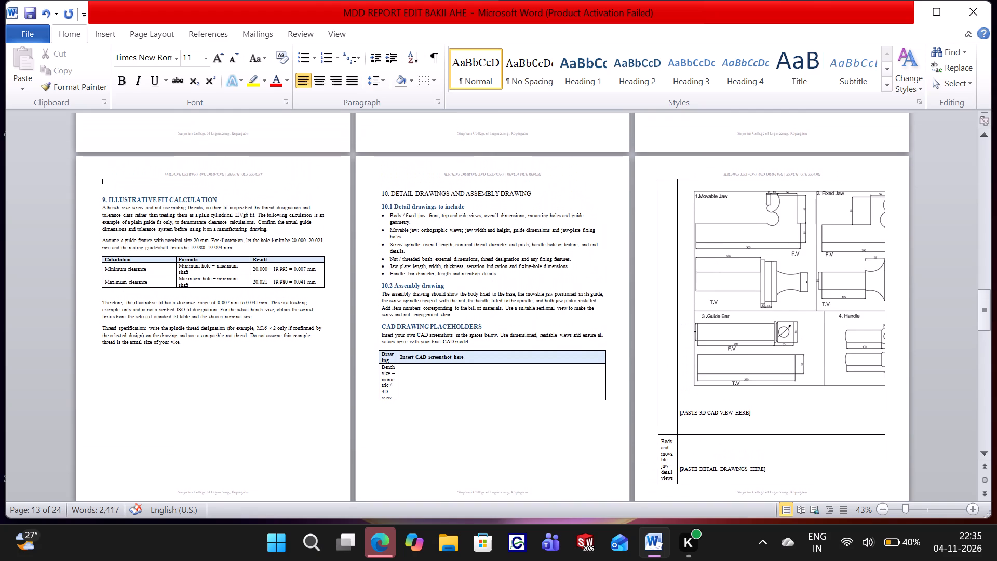
drag(378, 188, 464, 191)
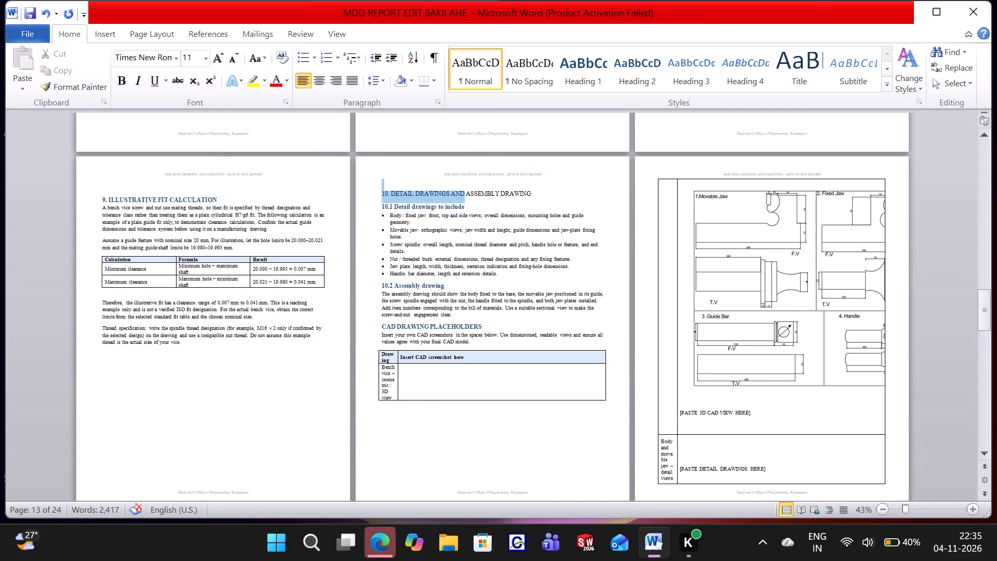
drag(464, 191, 593, 208)
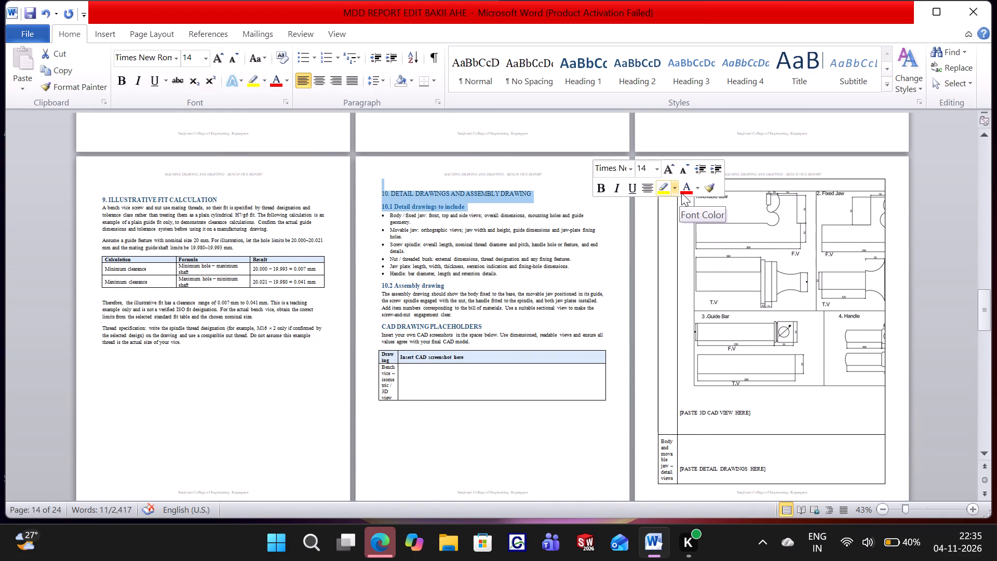
click(695, 189)
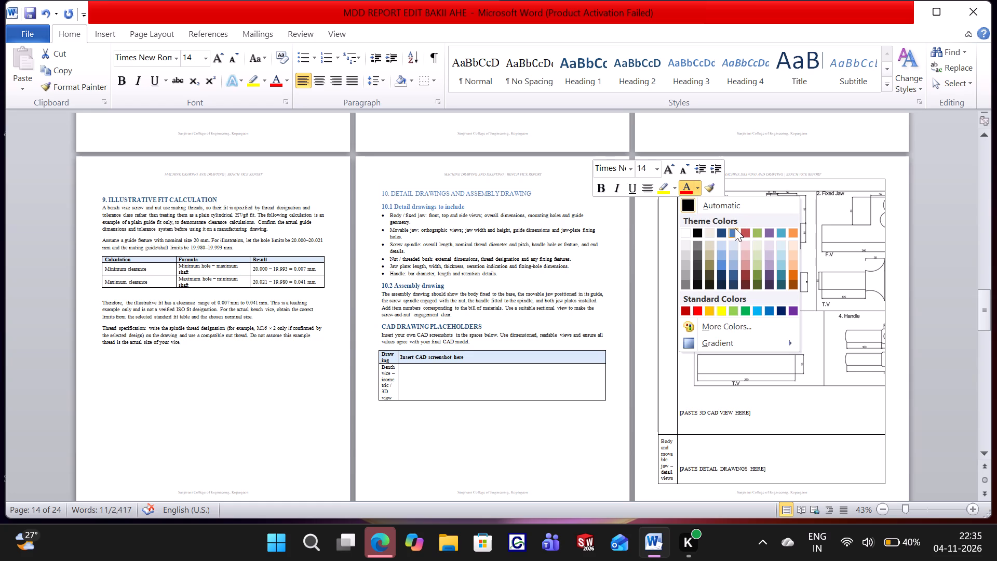
click(735, 228)
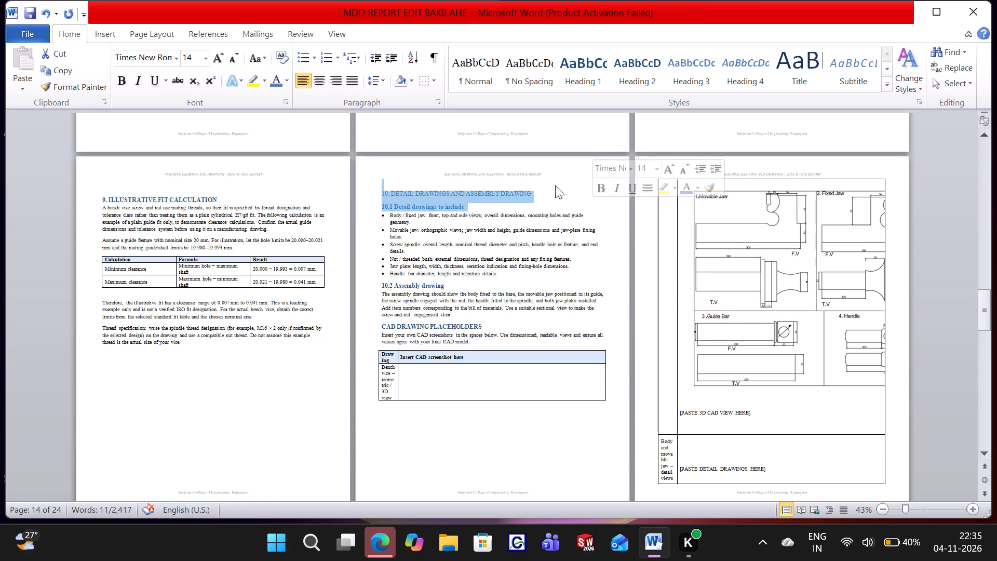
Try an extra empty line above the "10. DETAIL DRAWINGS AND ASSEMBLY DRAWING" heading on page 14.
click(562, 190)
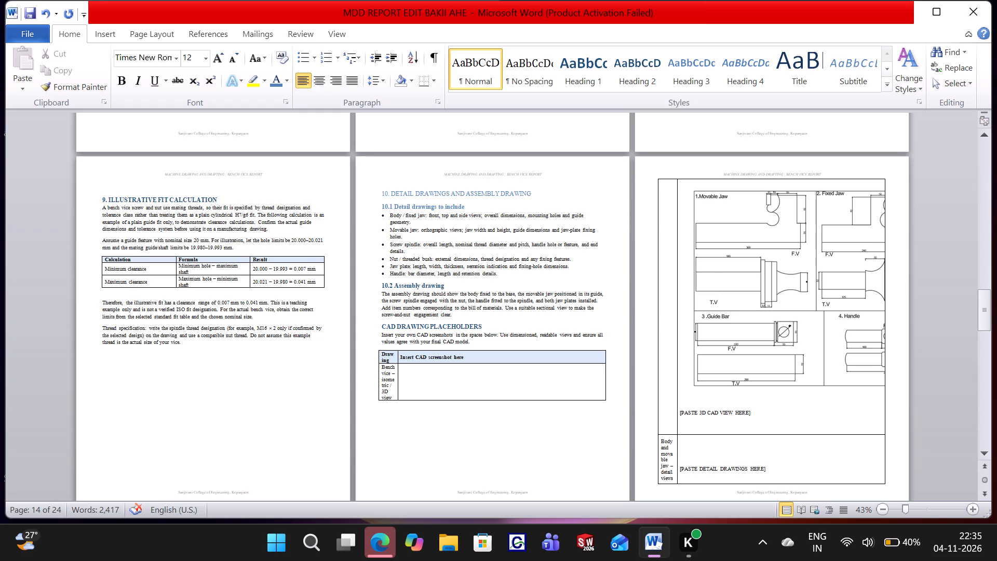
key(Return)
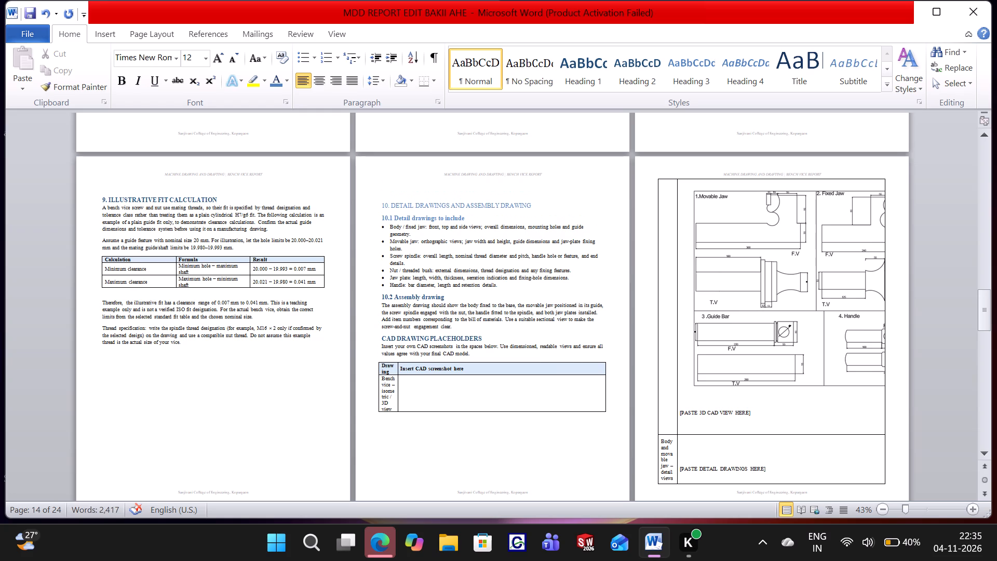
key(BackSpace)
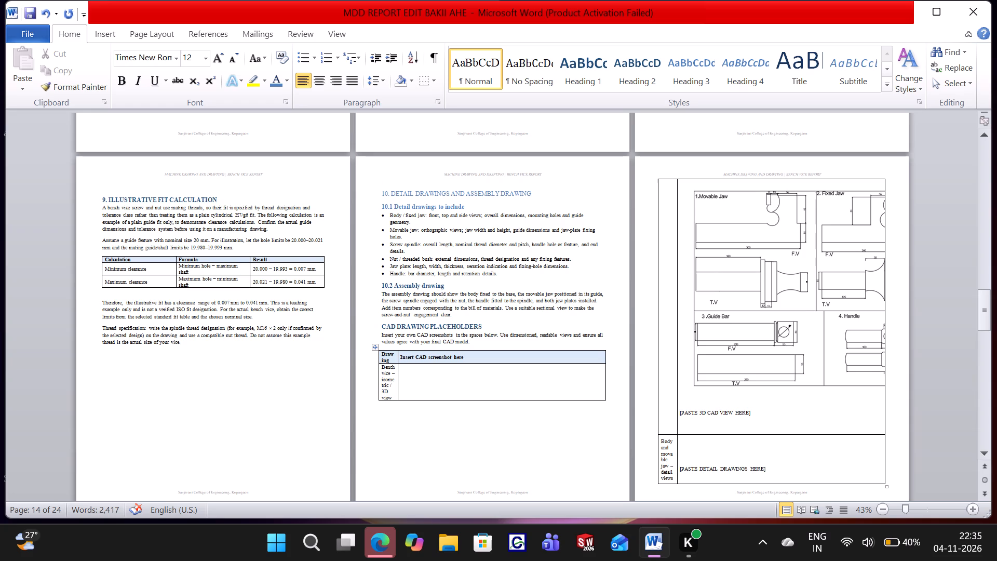
Add 13 empty lines below the "CAD DRAWING PLACEHOLDERS" paragraph to move the whole CAD screenshot table to page 15.
scroll(489, 369, down, 1)
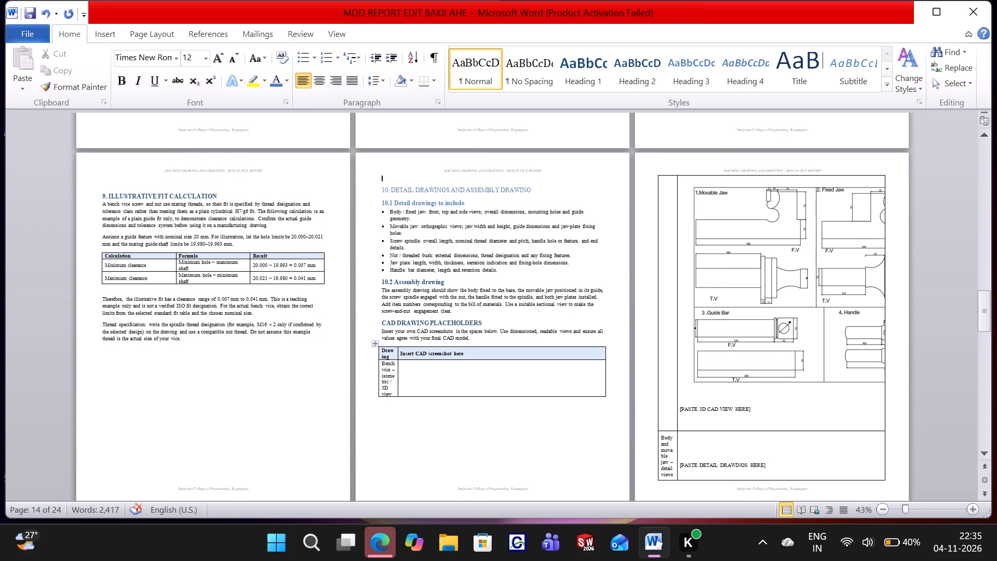
scroll(489, 369, down, 2)
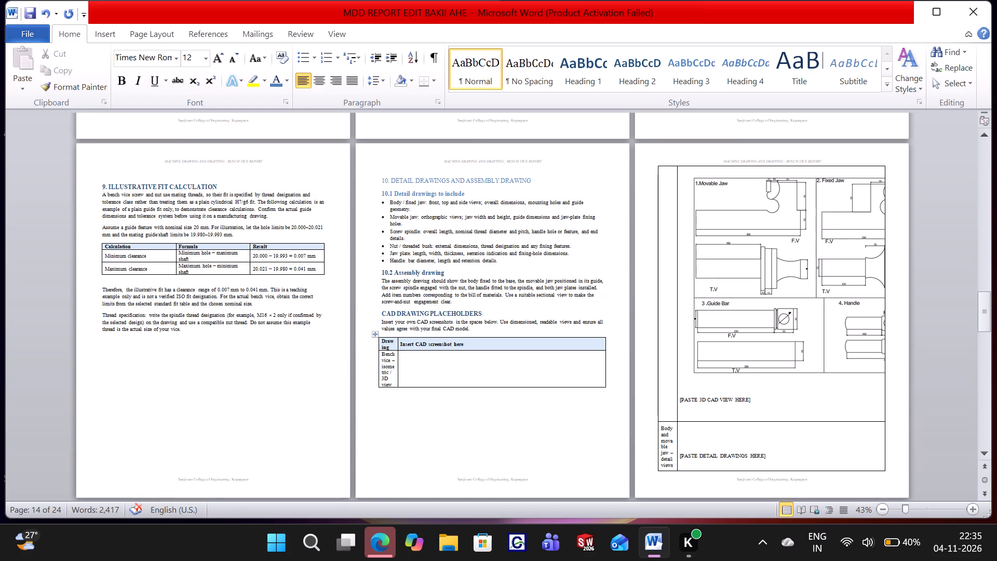
click(367, 336)
click(367, 336)
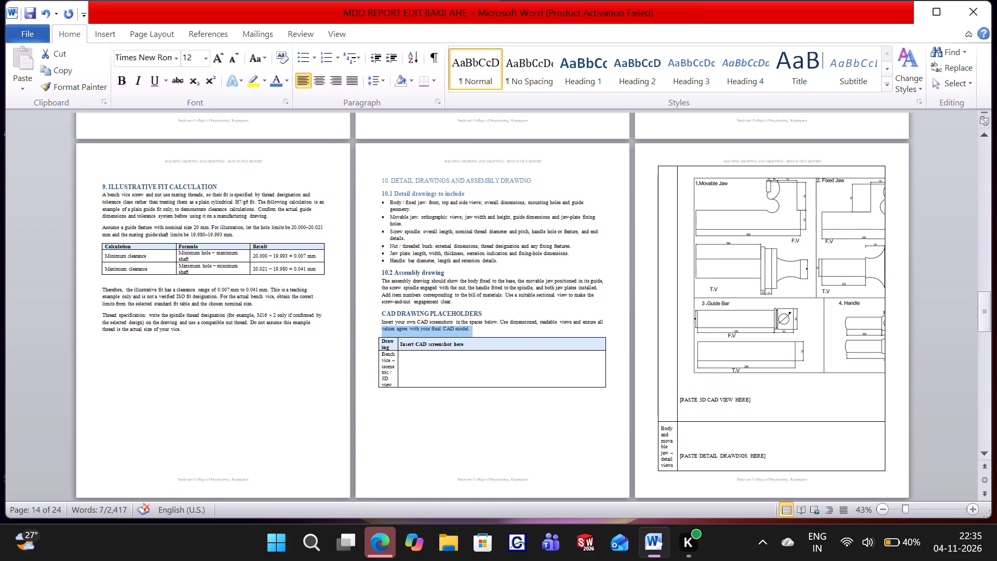
click(367, 349)
click(367, 349)
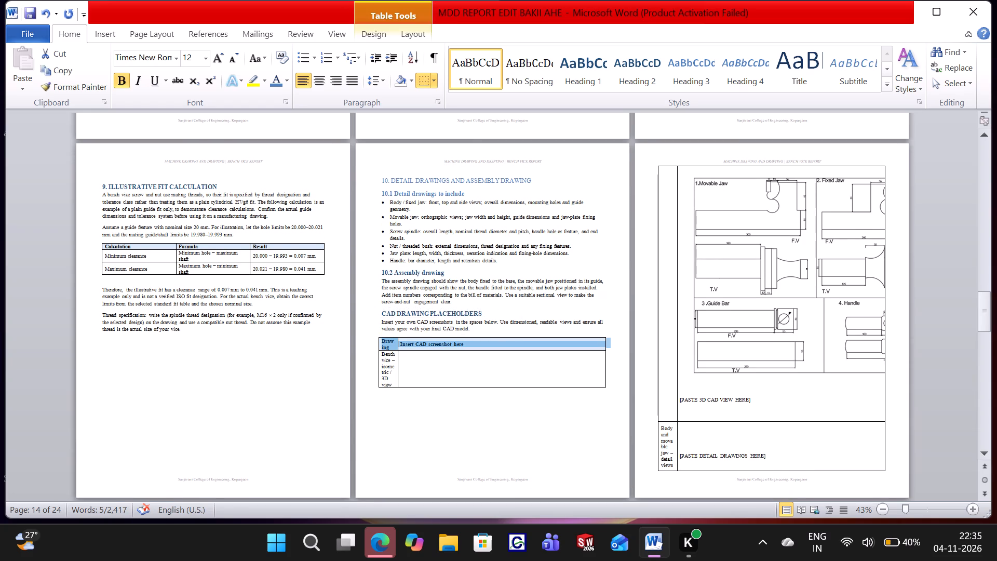
drag(374, 349, 477, 330)
click(477, 330)
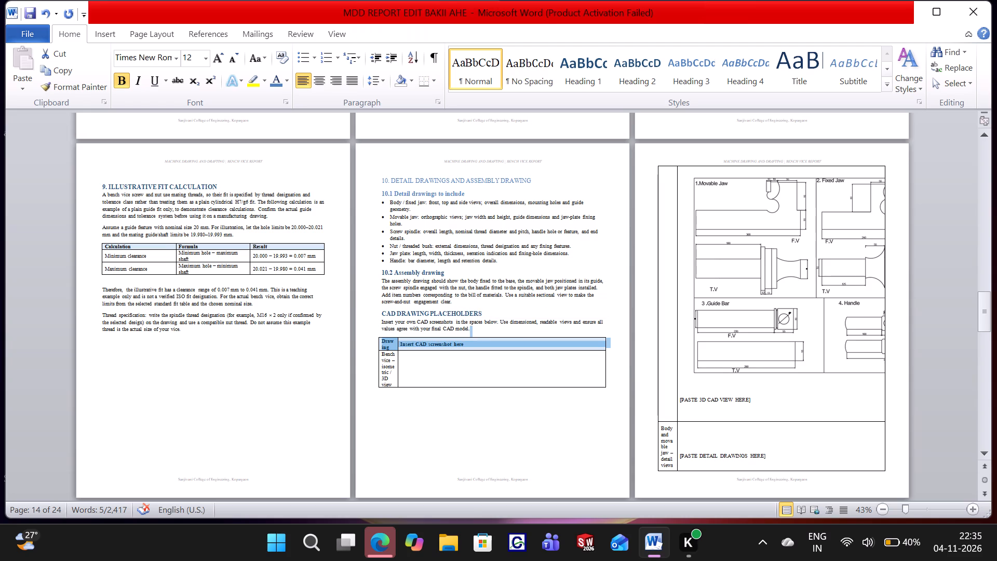
key(Return)
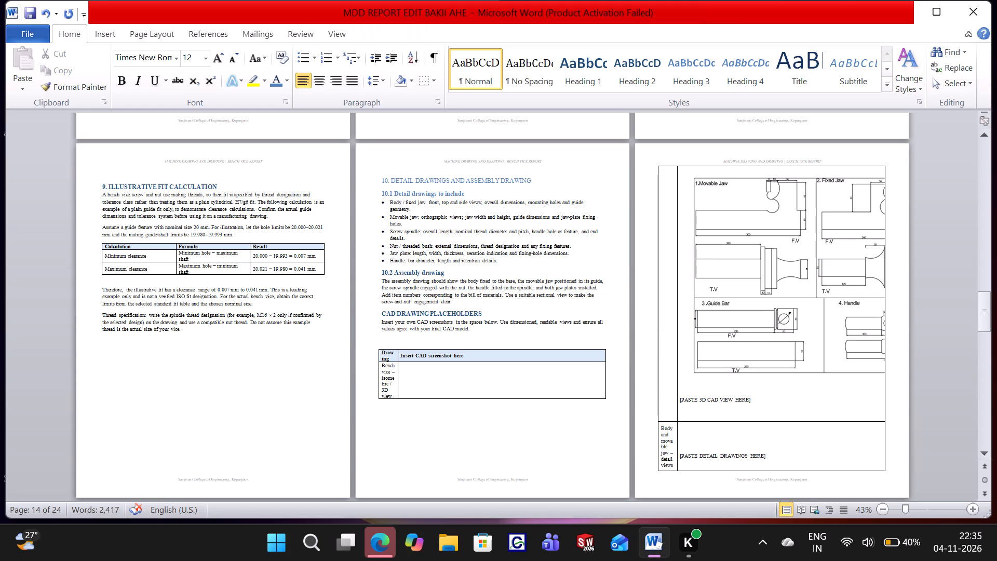
key(Return)
key(Return)
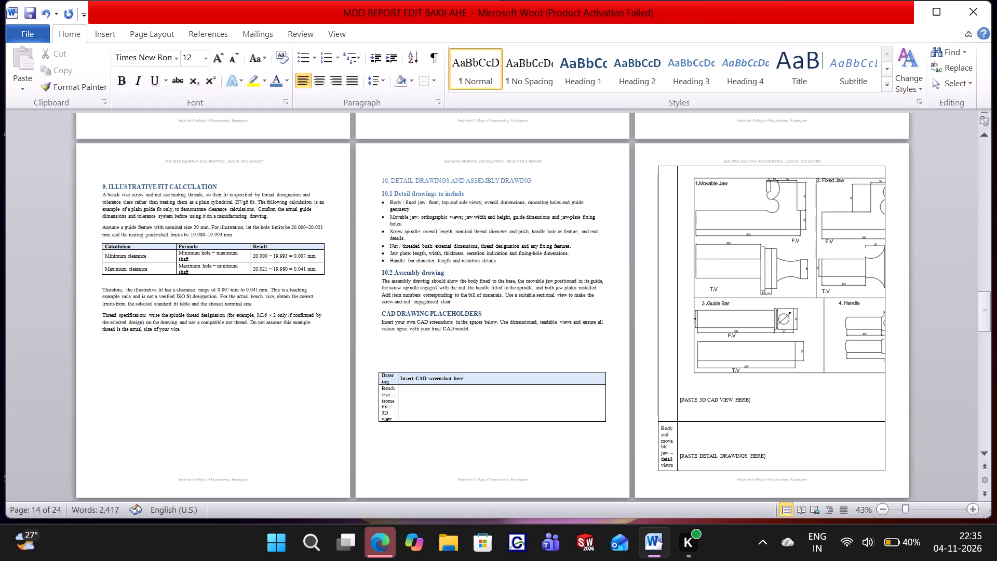
key(Return)
key(Return)
key(Return)
key(Return)
key(Return)
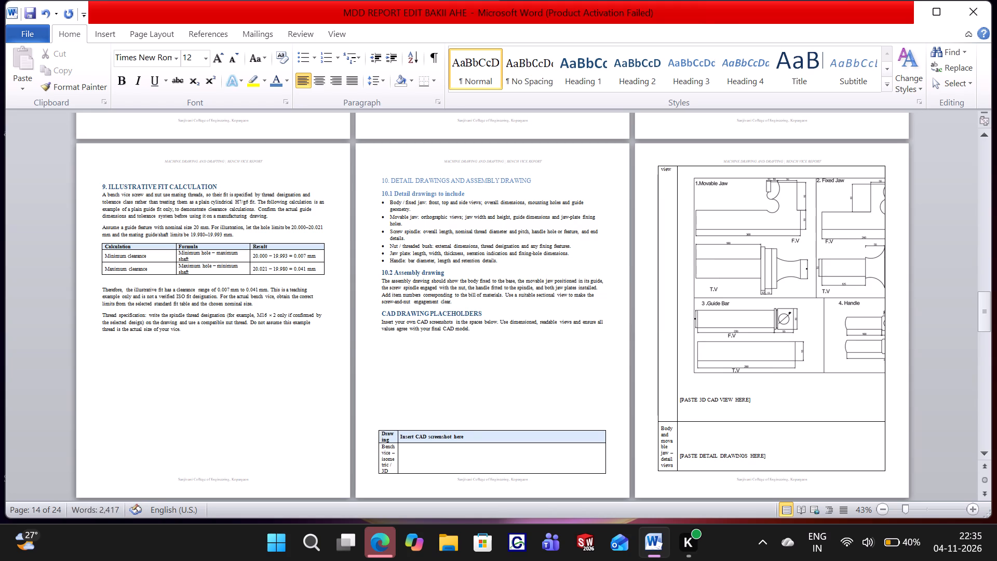
key(Return)
key(Return)
key(Return)
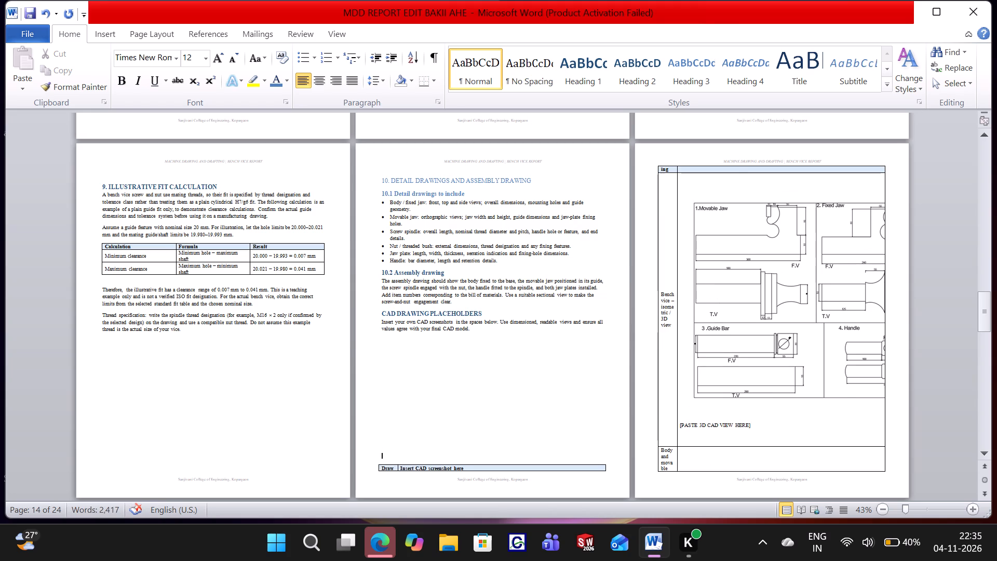
key(Return)
key(Return)
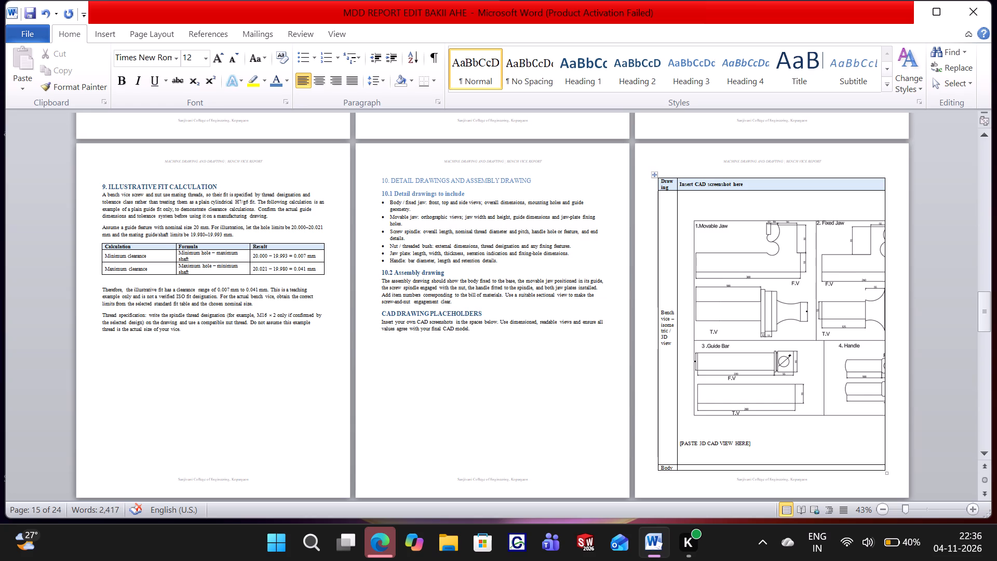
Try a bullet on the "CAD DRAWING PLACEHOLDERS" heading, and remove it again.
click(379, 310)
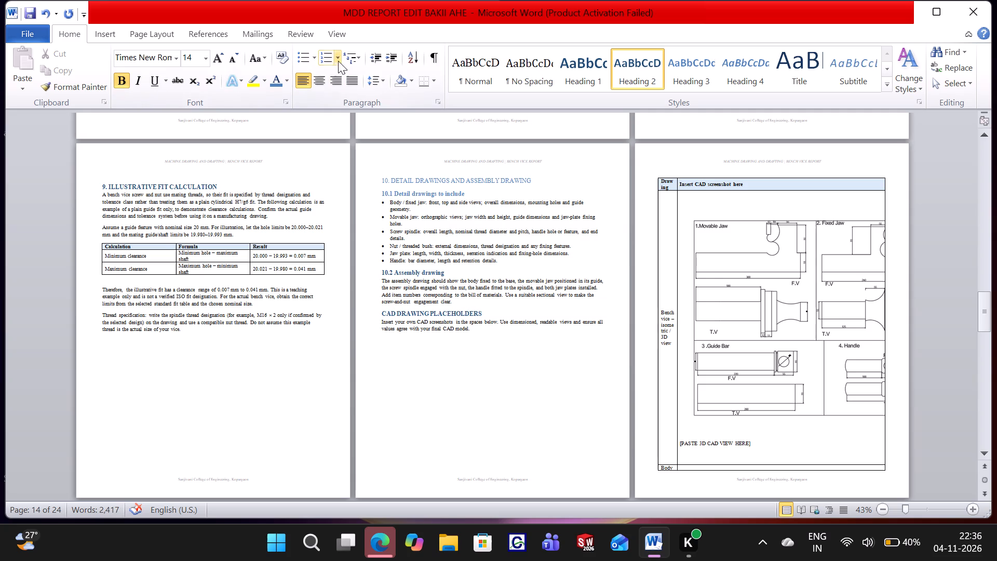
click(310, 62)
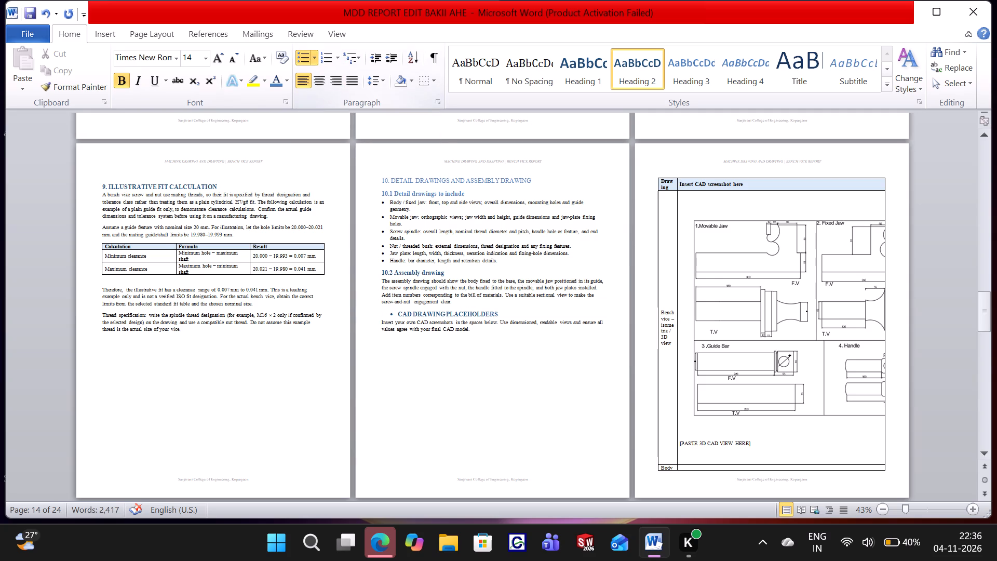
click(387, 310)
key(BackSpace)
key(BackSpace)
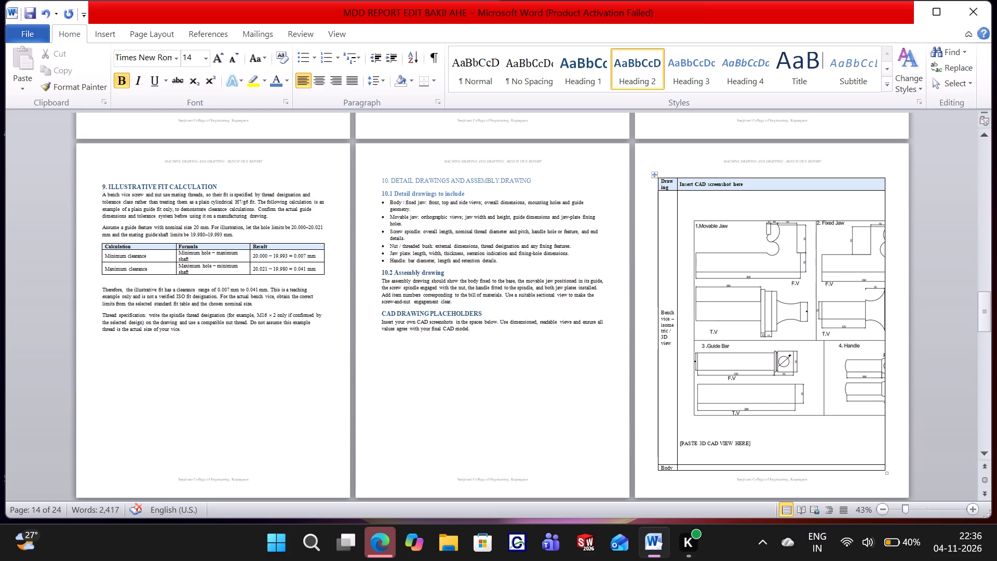
Examine the layout of the pages from the CAD drawing table to "11. ADVANTAGES AND LIMITATIONS".
scroll(686, 283, down, 3)
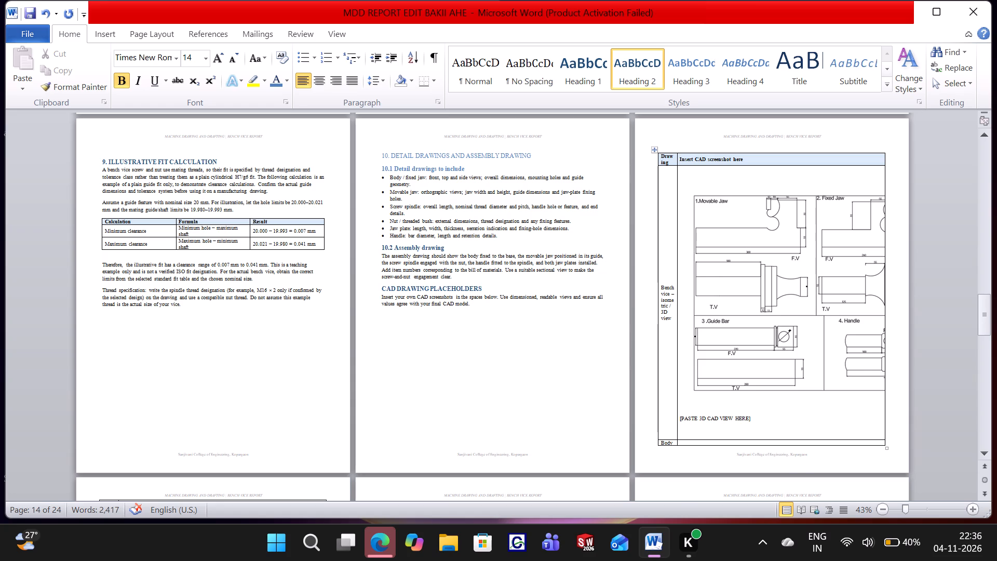
scroll(702, 380, down, 2)
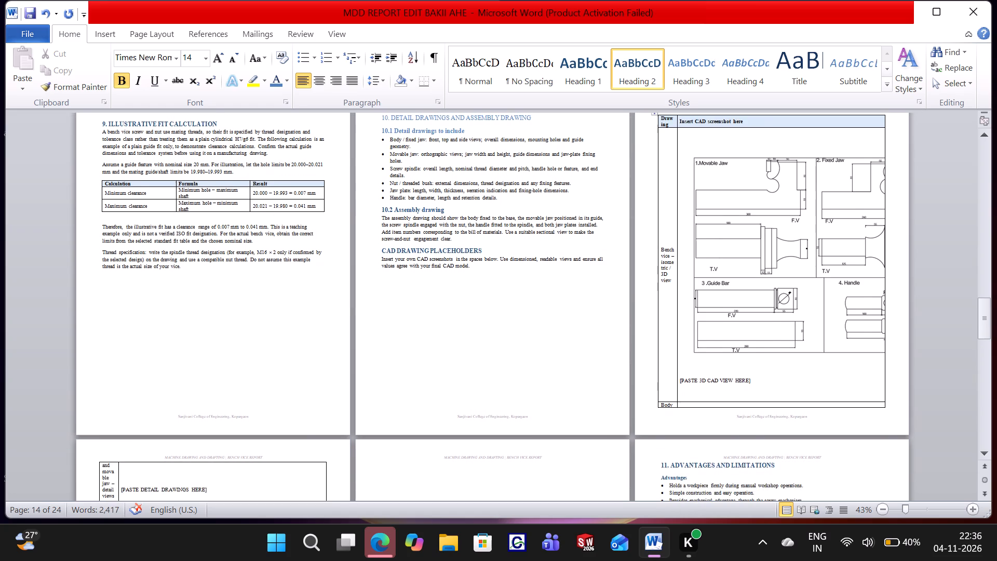
scroll(702, 380, down, 2)
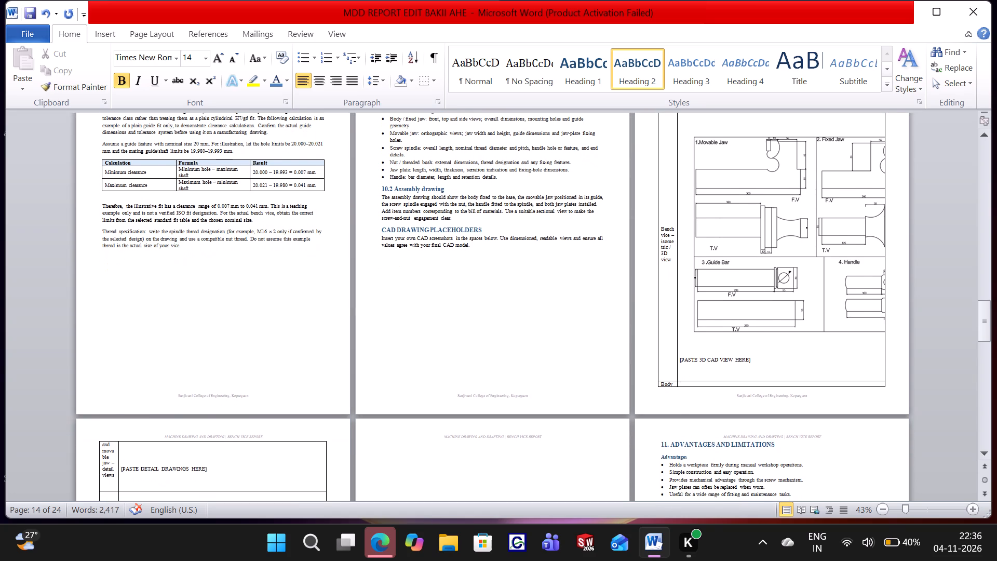
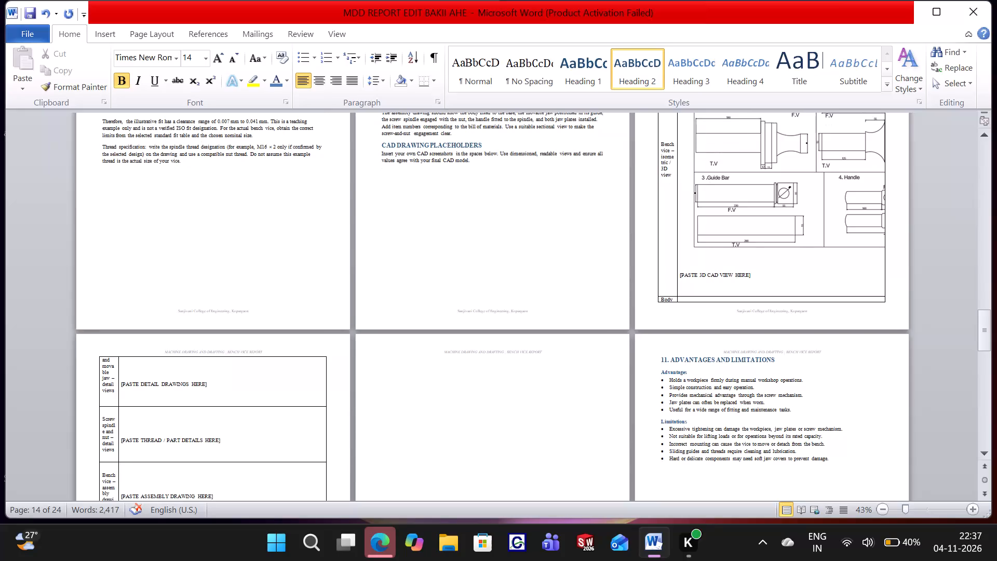
Delete the empty lines above the "11. ADVANTAGES AND LIMITATIONS" heading to pull it up below the CAD drawing table on page 16.
scroll(635, 466, down, 4)
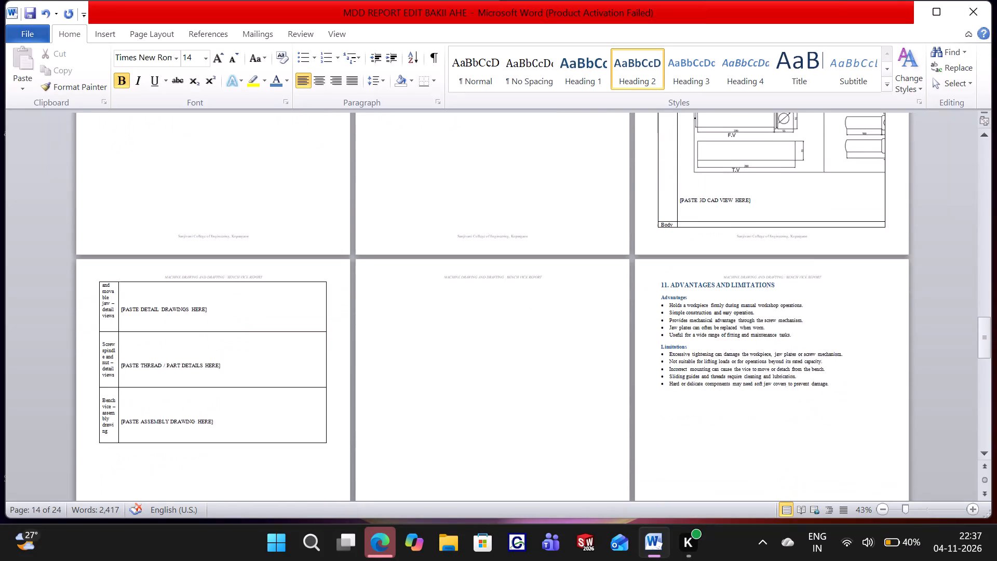
scroll(635, 466, down, 1)
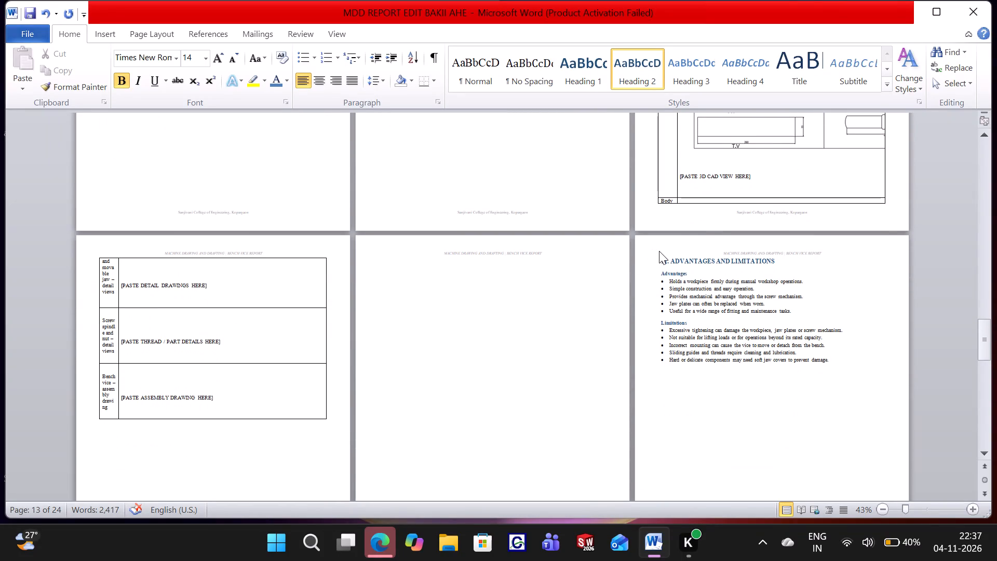
click(657, 262)
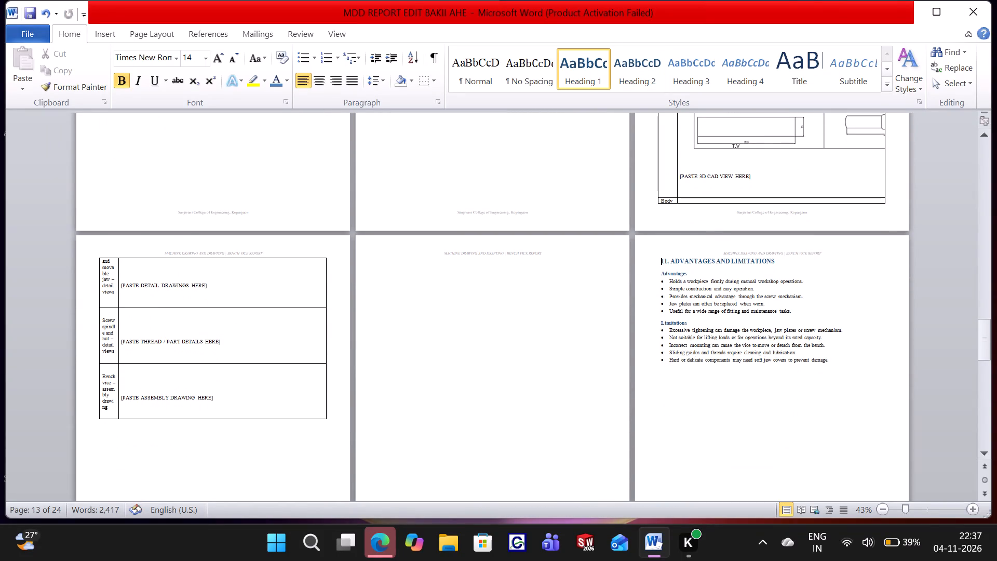
key(BackSpace)
key(BackSpace)
key(BackSpace)
key(BackSpace)
key(BackSpace)
key(BackSpace)
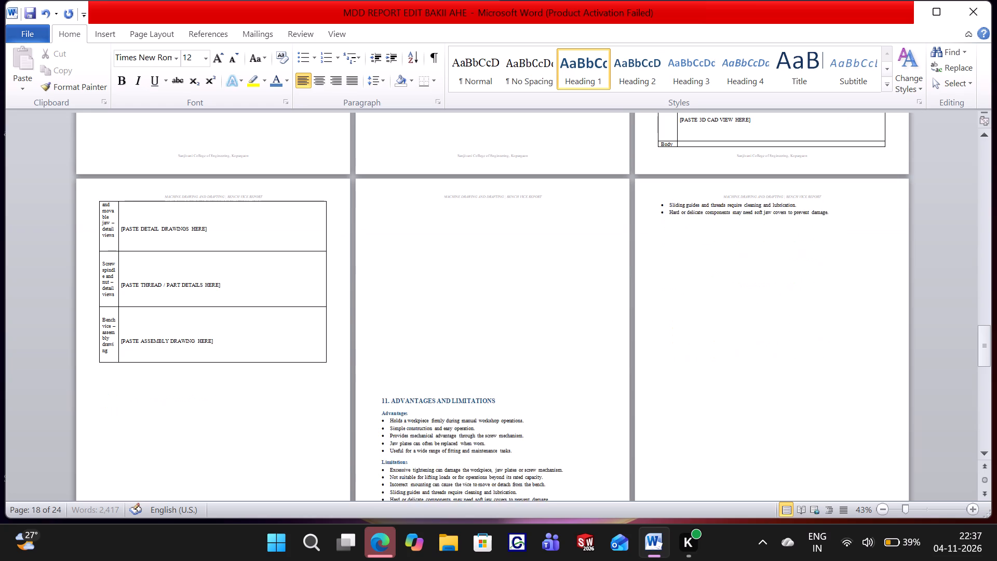
key(BackSpace)
key(BackSpace)
key(BackSpace)
key(BackSpace)
key(BackSpace)
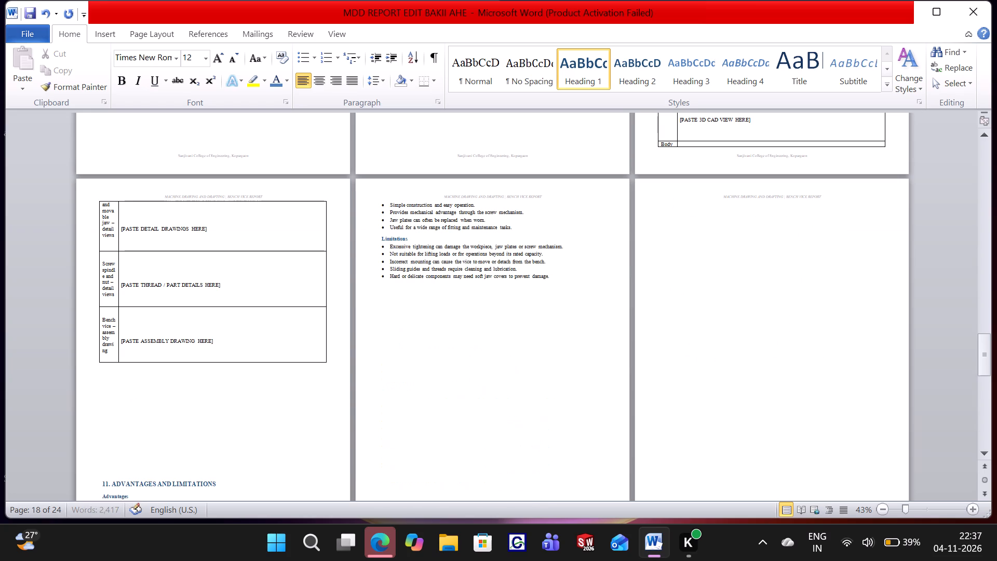
Add five empty lines above the "11. ADVANTAGES AND LIMITATIONS" heading so it starts one line below the top of page 17.
key(Return)
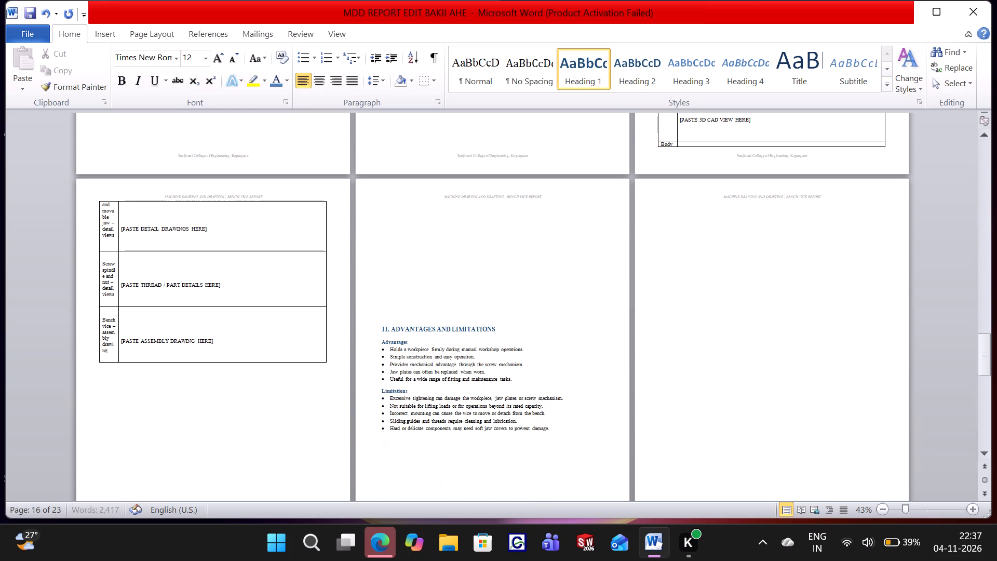
click(382, 312)
key(BackSpace)
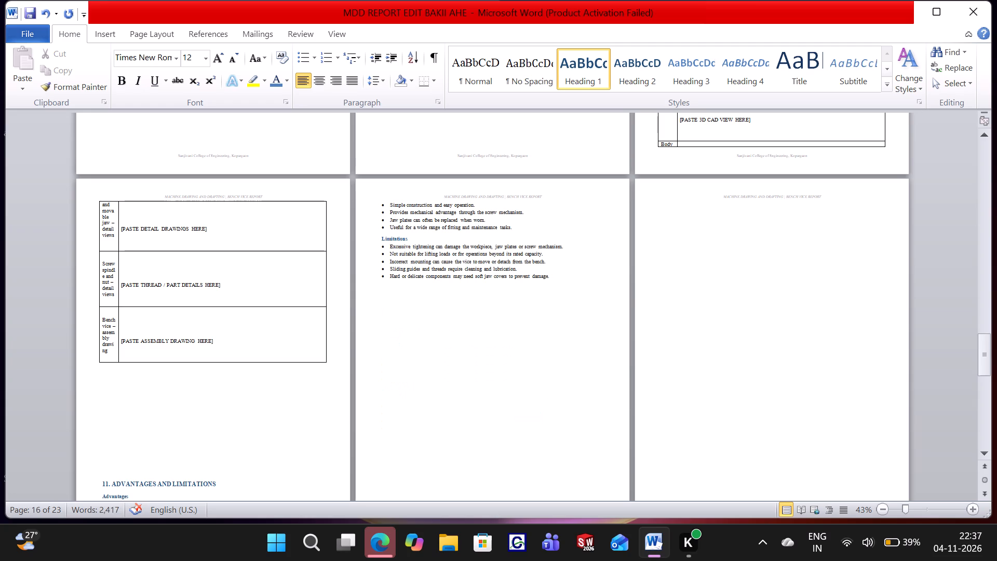
key(Return)
key(Return)
key(Return)
key(Return)
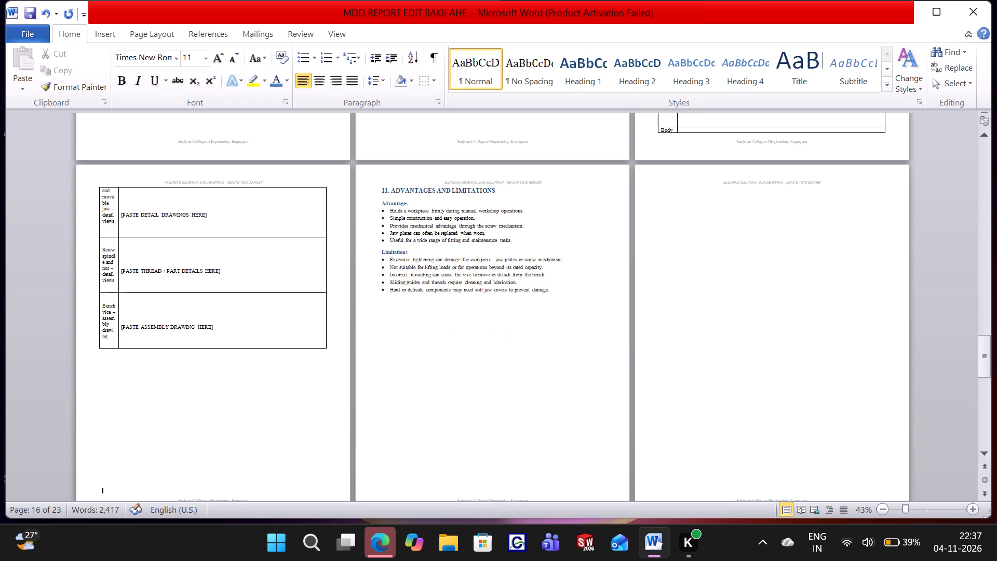
key(Return)
key(BackSpace)
key(Return)
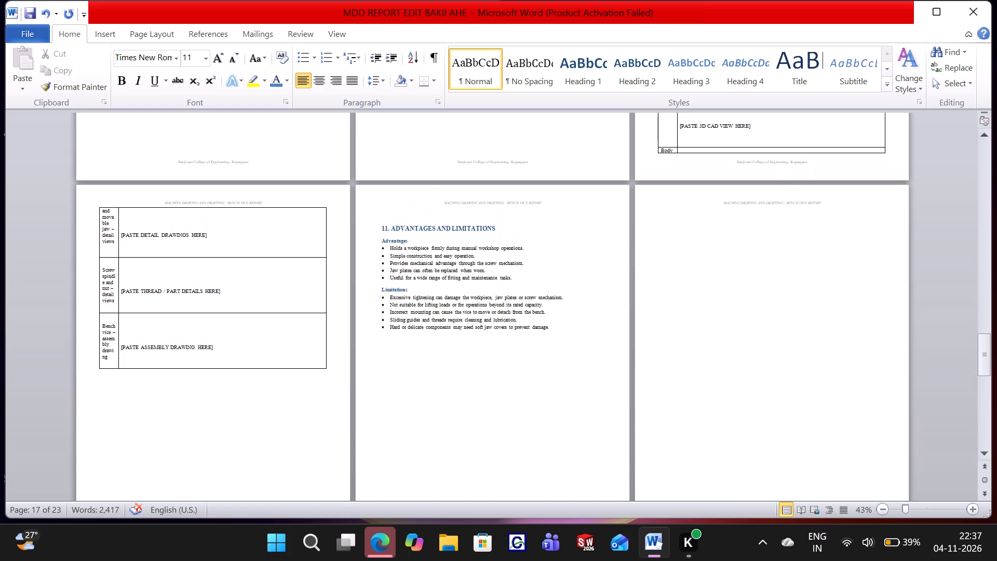
Insert an empty line below each of the "11. ADVANTAGES AND LIMITATIONS", "Advantages" and "Limitations" headings.
click(513, 224)
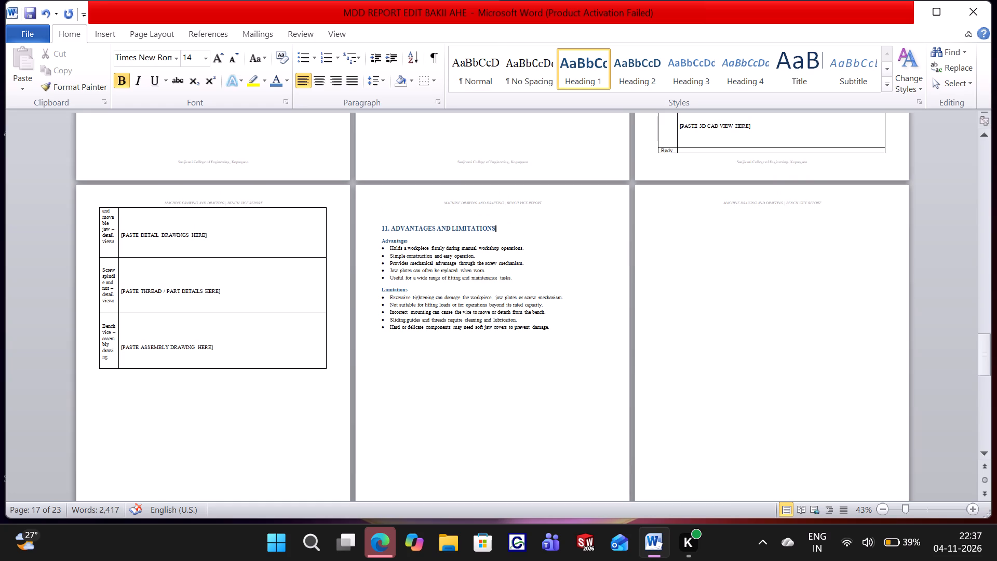
key(Return)
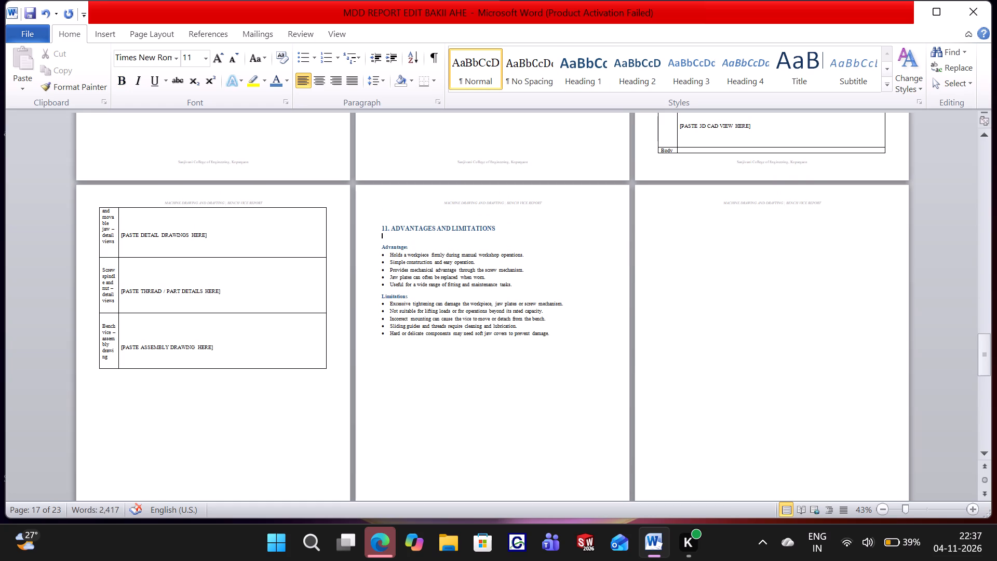
click(420, 251)
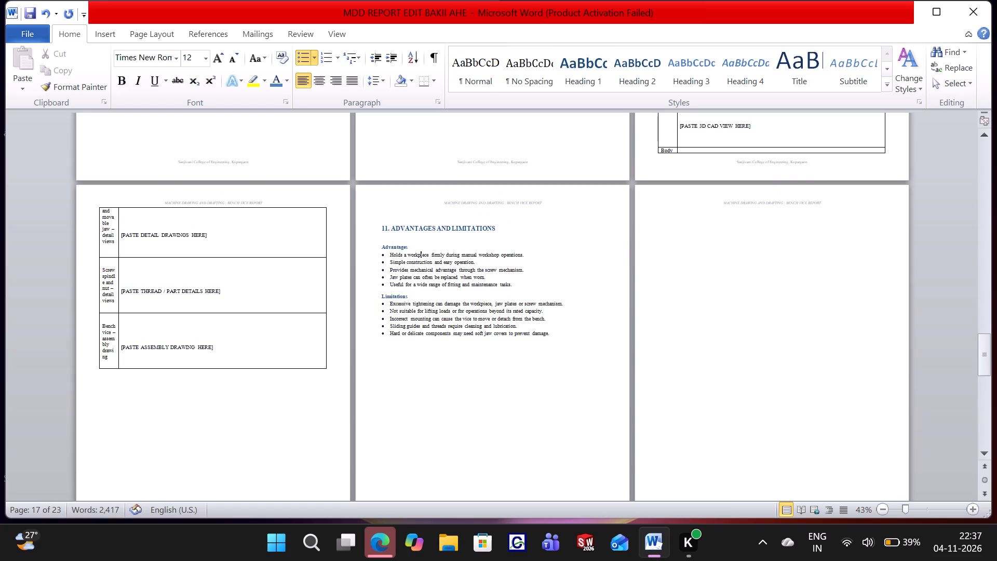
click(410, 247)
key(Return)
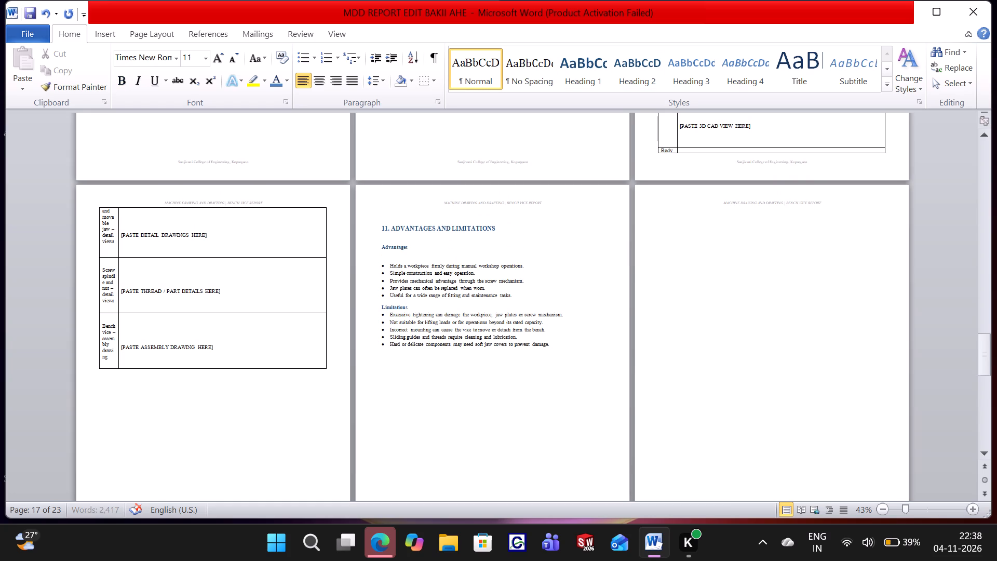
click(414, 307)
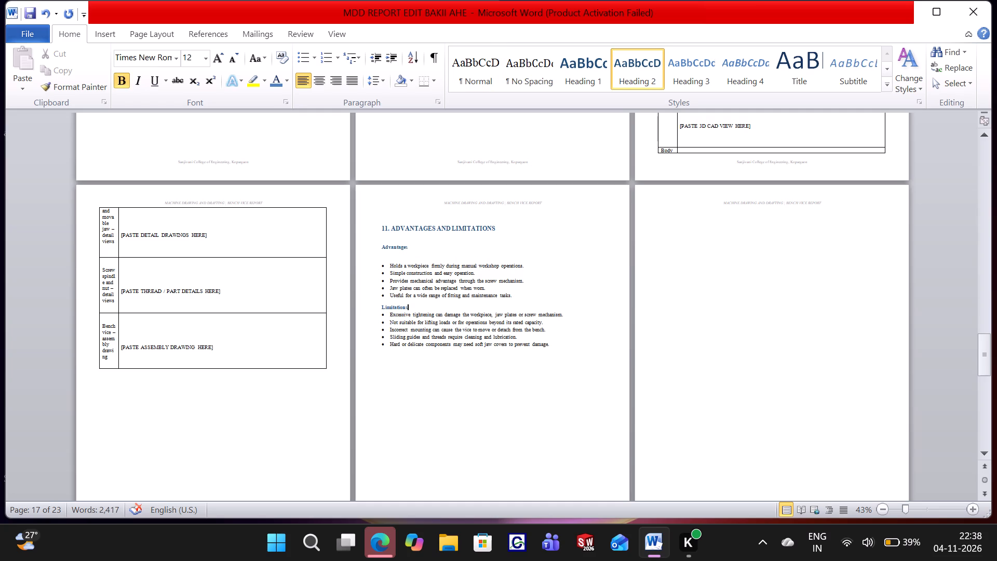
key(Return)
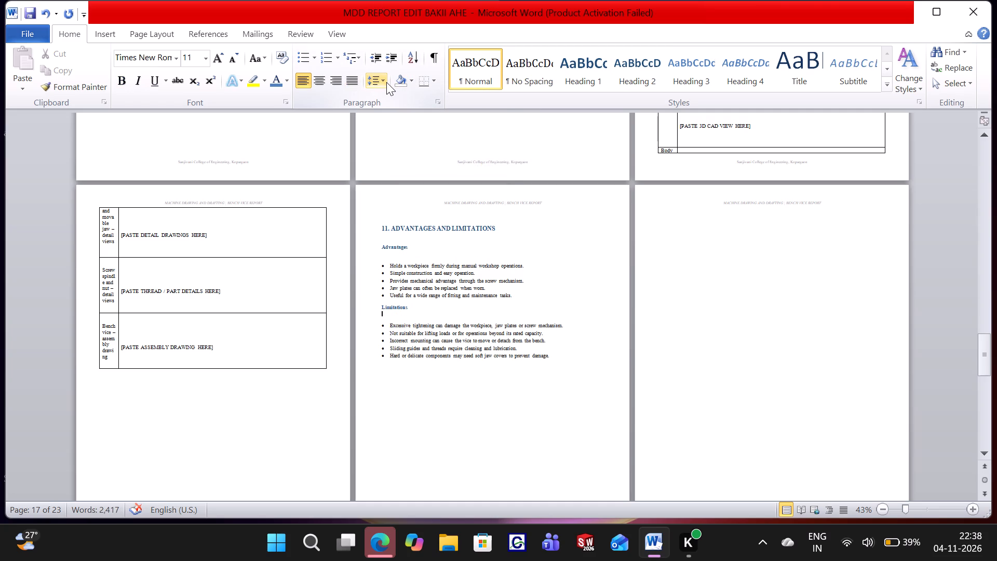
Increase the line spacing of all text below the "11. ADVANTAGES AND LIMITATIONS" heading, including both bulleted lists.
click(386, 82)
click(391, 135)
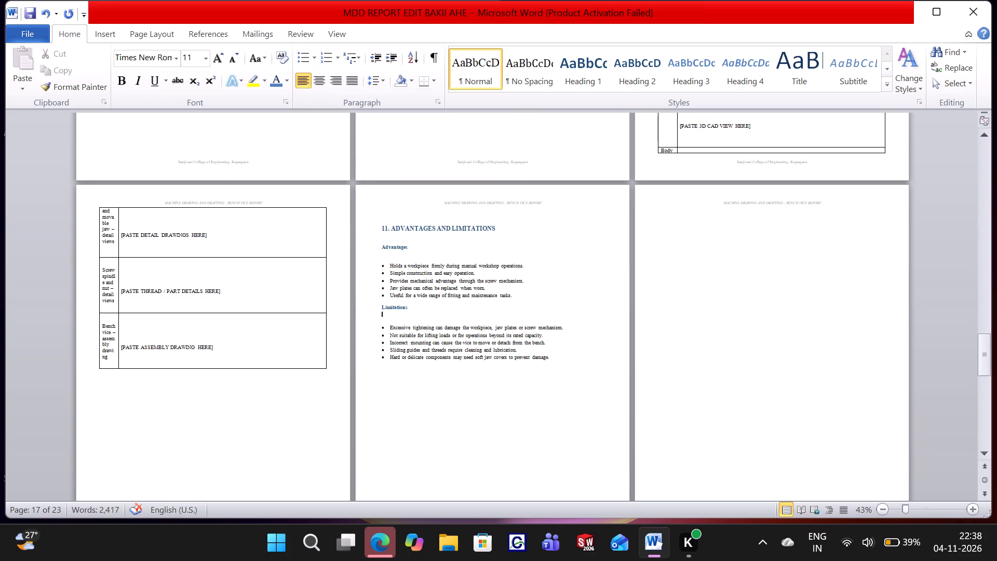
drag(373, 238, 454, 380)
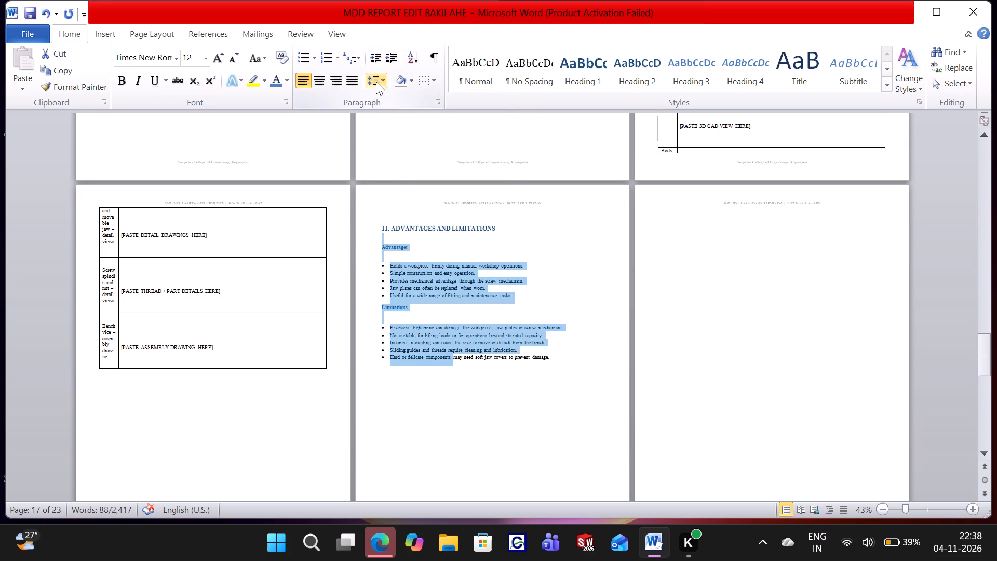
click(376, 82)
click(390, 126)
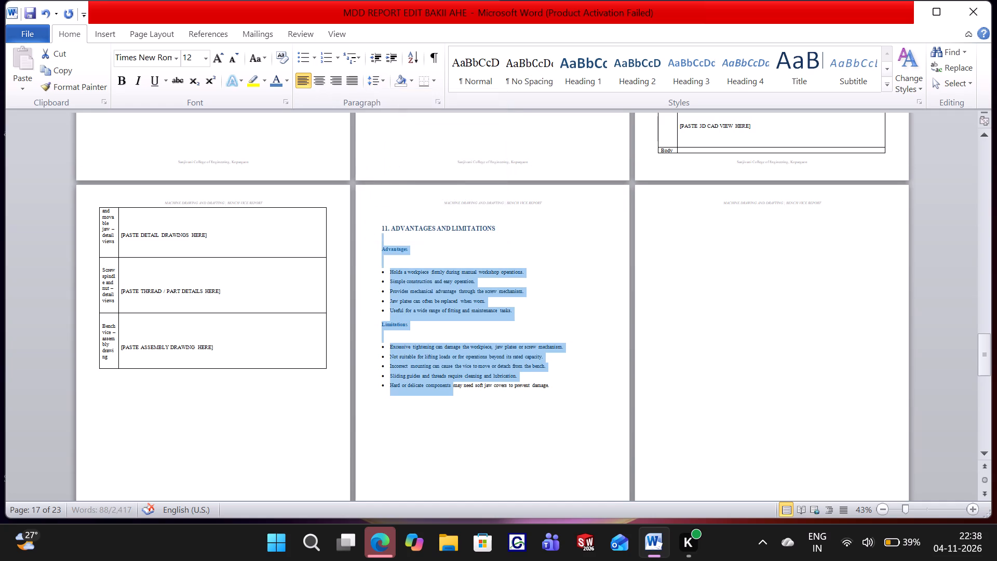
click(614, 256)
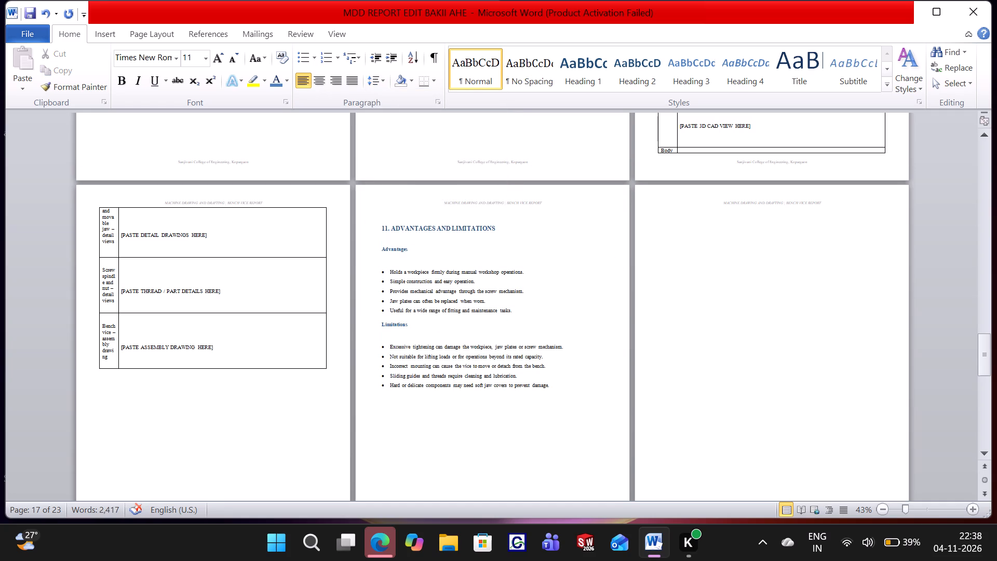
Set the font size of the "Advantages" and "Limitations" subheadings to 14 pt.
drag(408, 242, 351, 269)
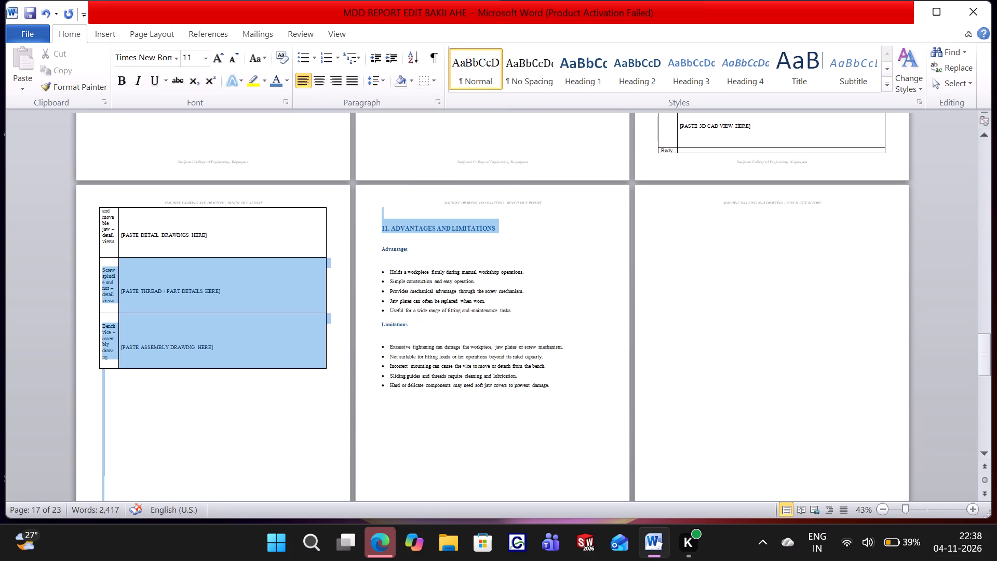
drag(351, 269, 383, 258)
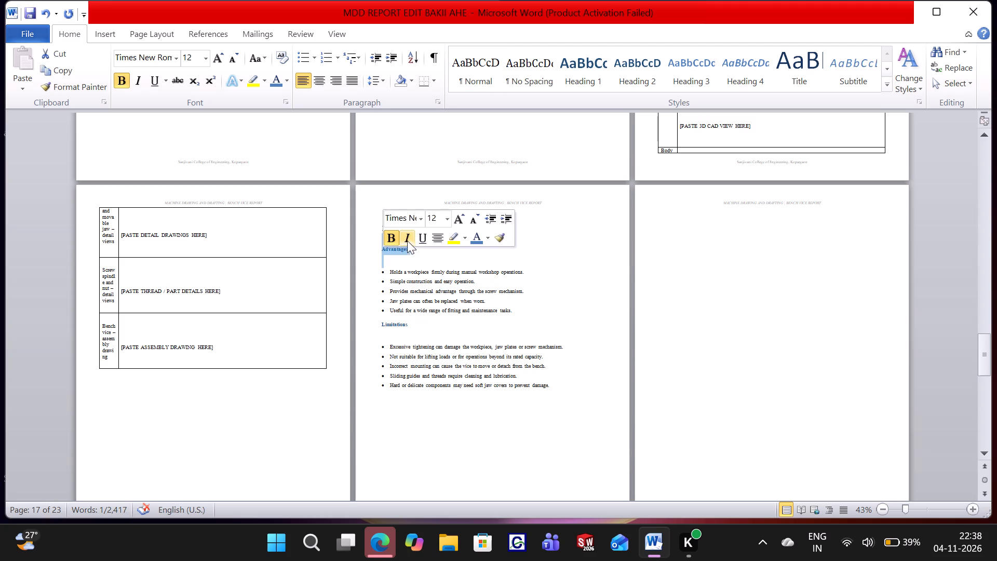
click(448, 216)
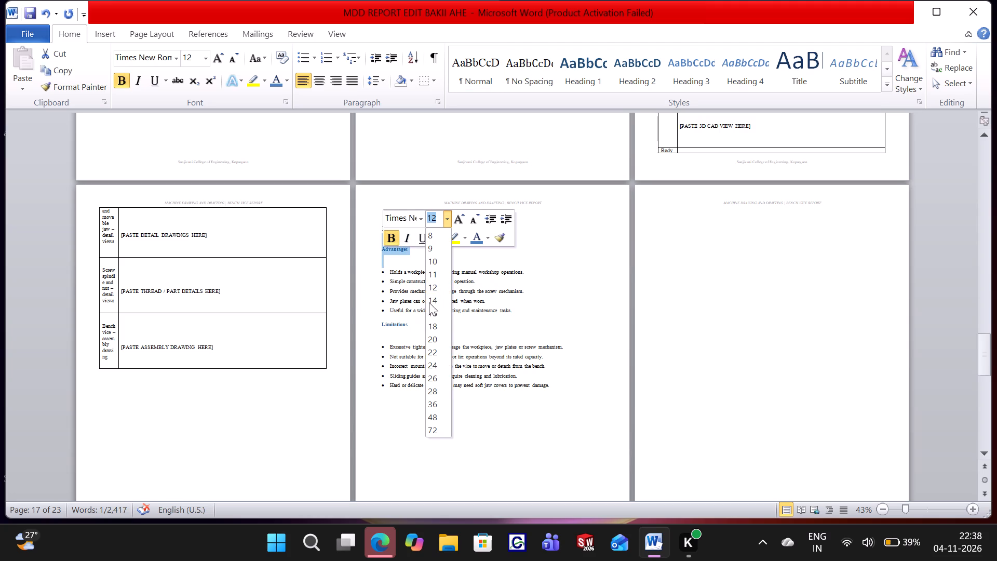
click(432, 305)
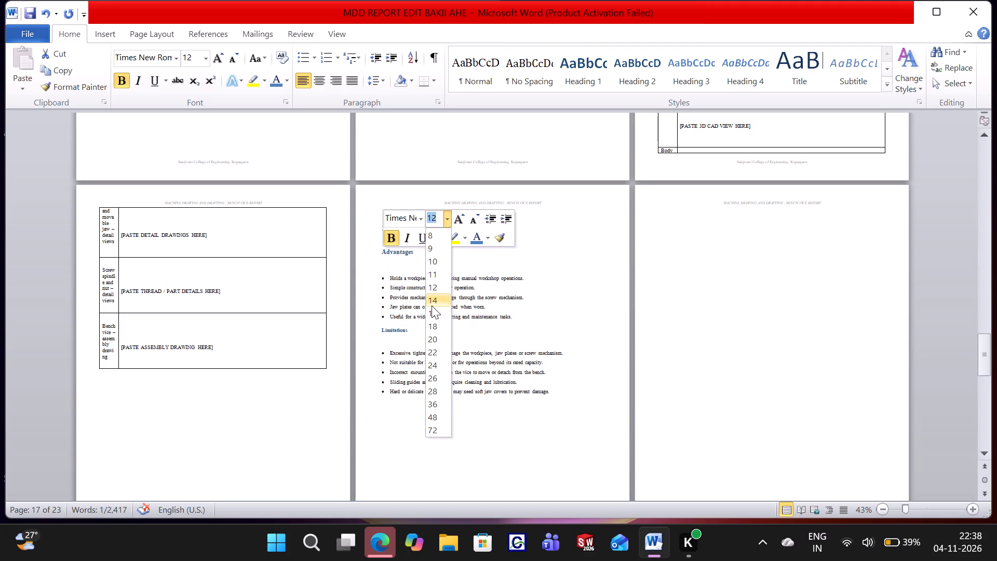
click(505, 262)
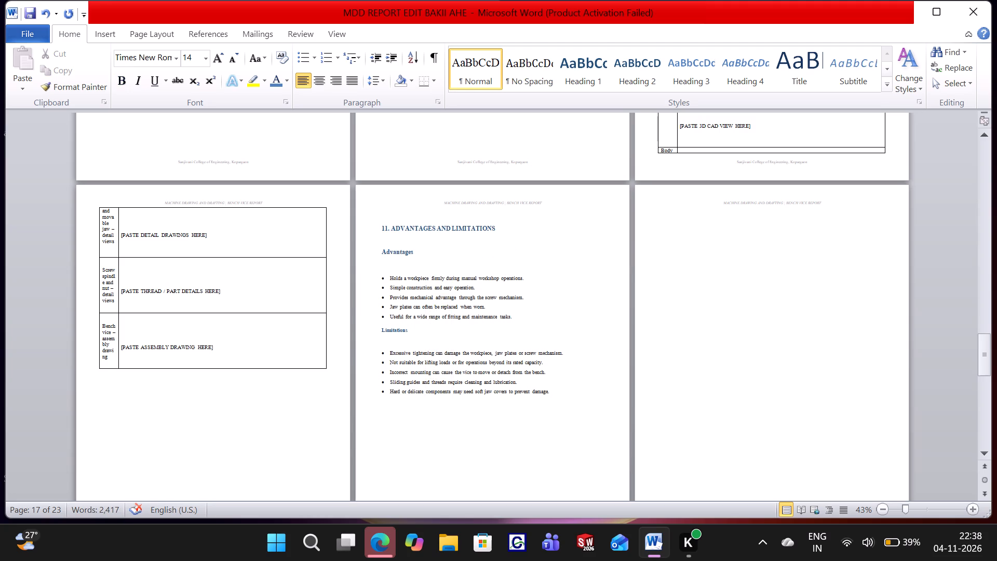
drag(379, 331, 409, 329)
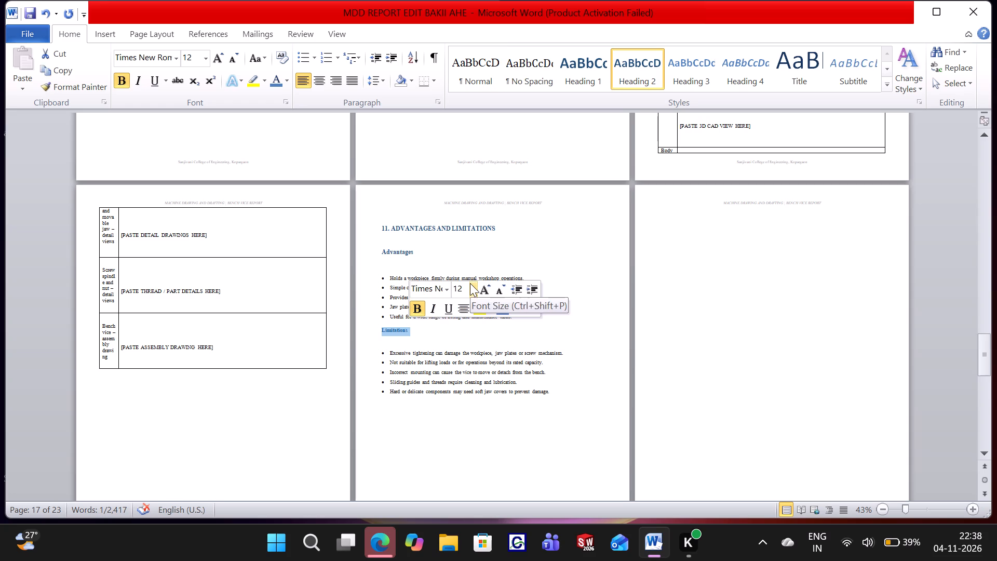
click(470, 283)
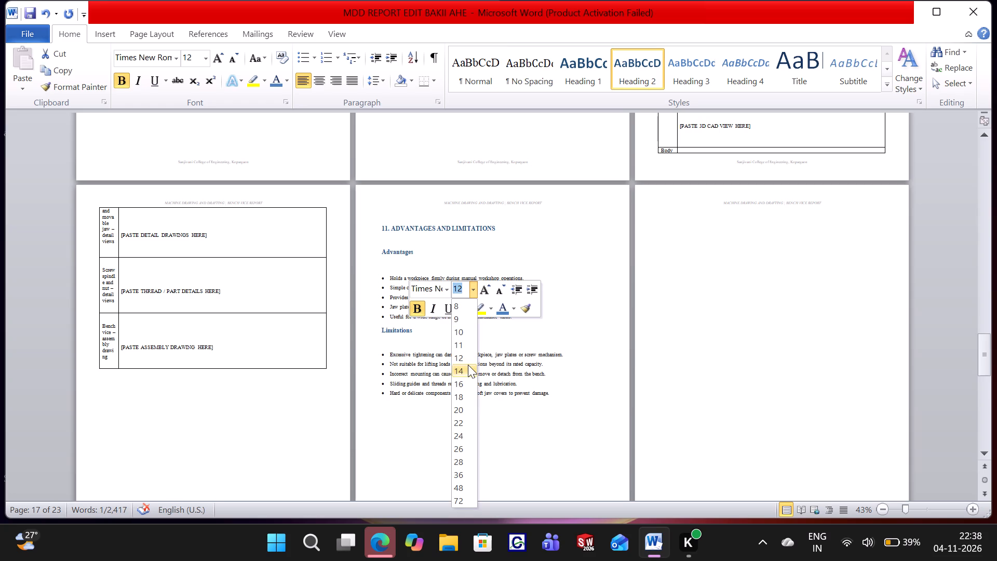
click(468, 365)
click(583, 309)
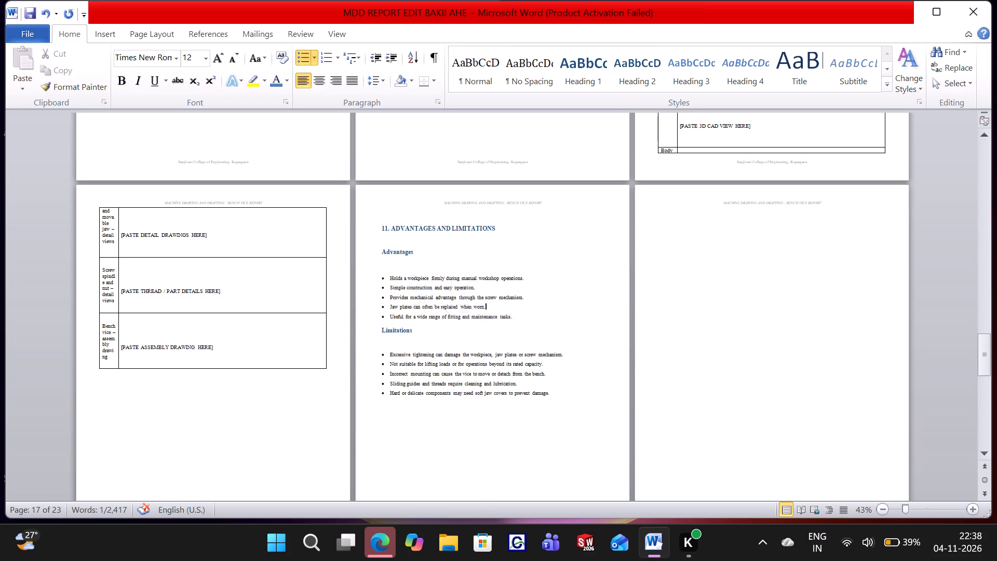
Delete the empty lines above the "12. MAINTENANCE AND SAFETY" heading to pull it up below the limitations list on page 17.
scroll(583, 309, down, 5)
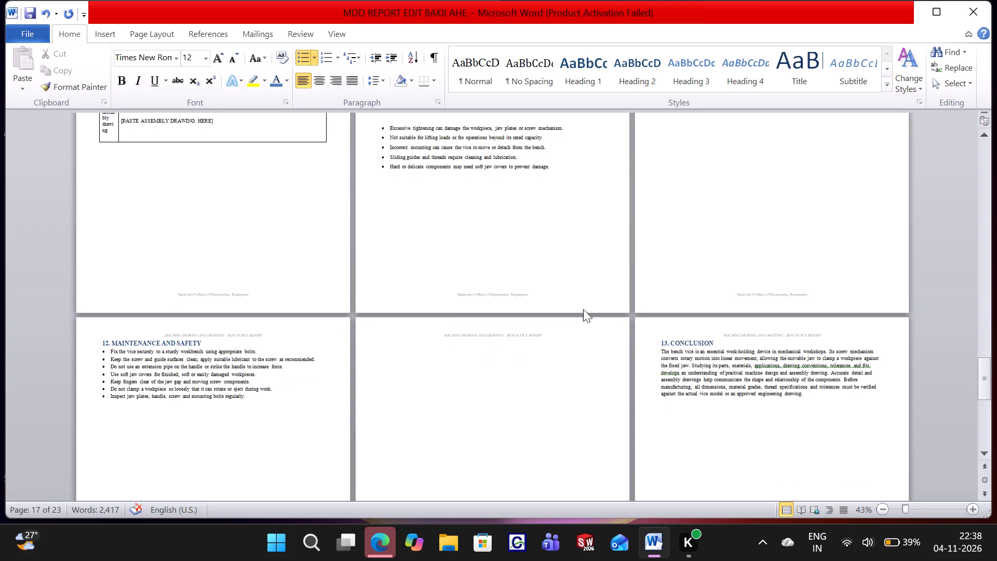
scroll(583, 309, down, 2)
click(100, 335)
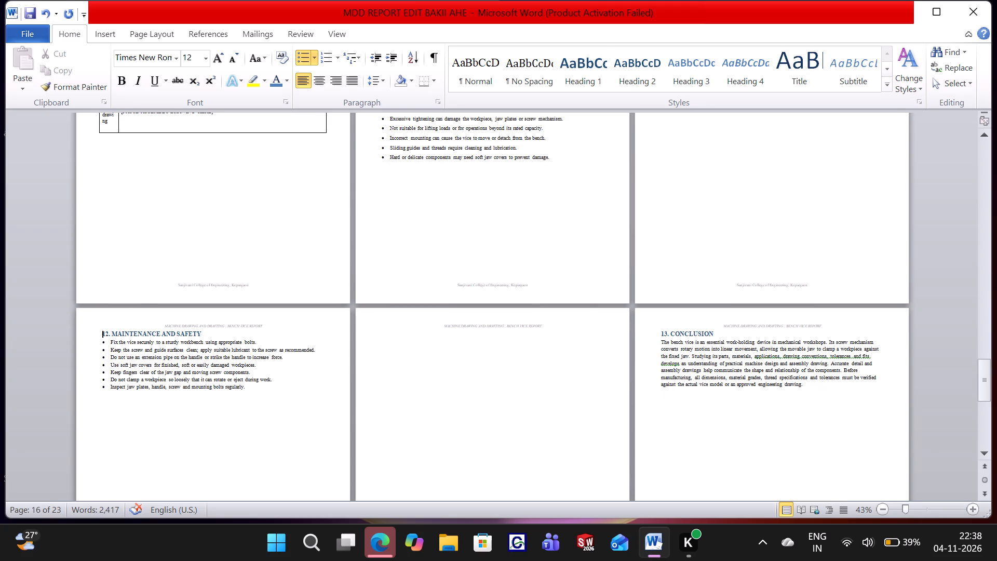
key(BackSpace)
key(BackSpace)
key(BackSpace)
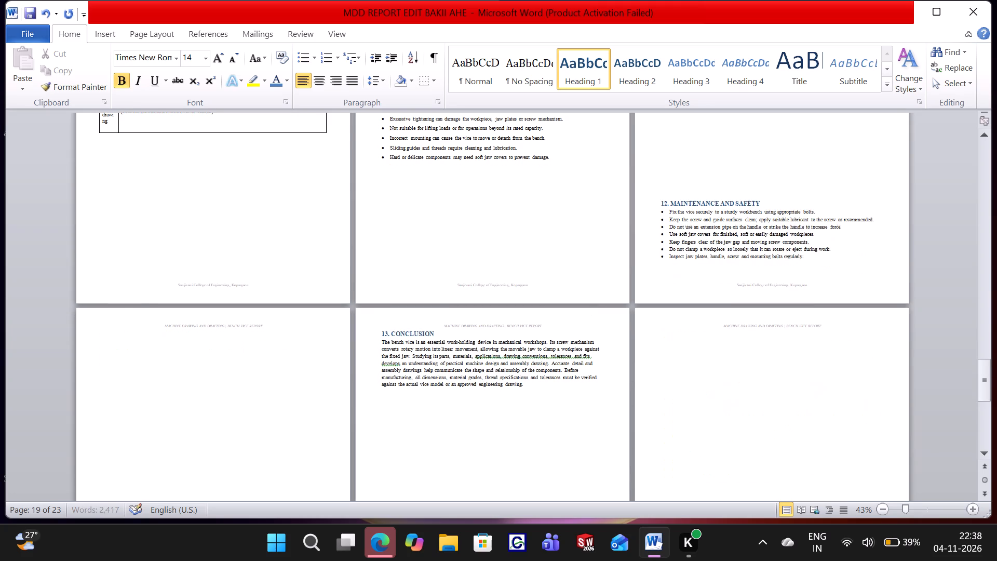
key(BackSpace)
key(BackSpace)
key(BackSpace)
key(BackSpace)
key(BackSpace)
key(BackSpace)
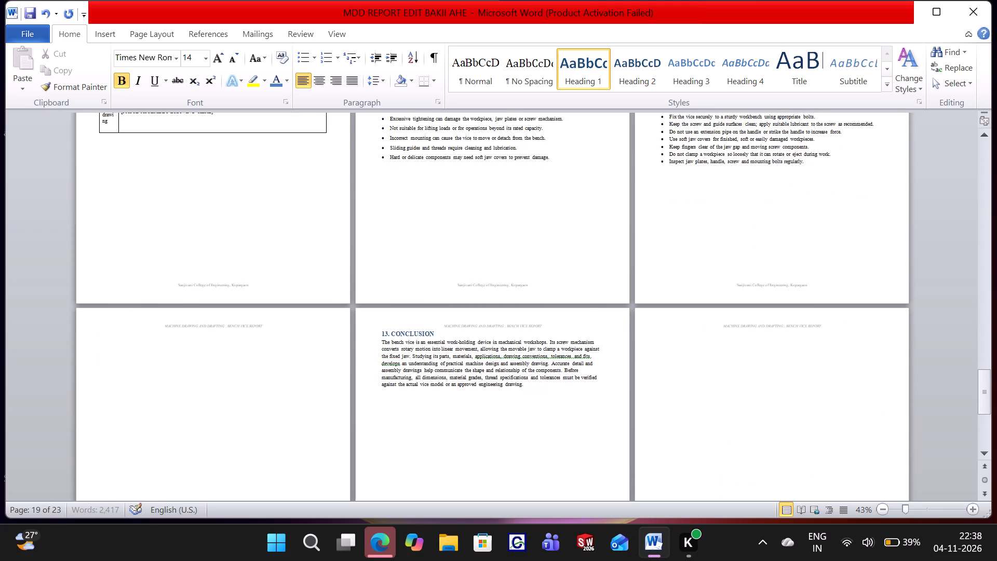
key(BackSpace)
key(BackSpace)
key(BackSpace)
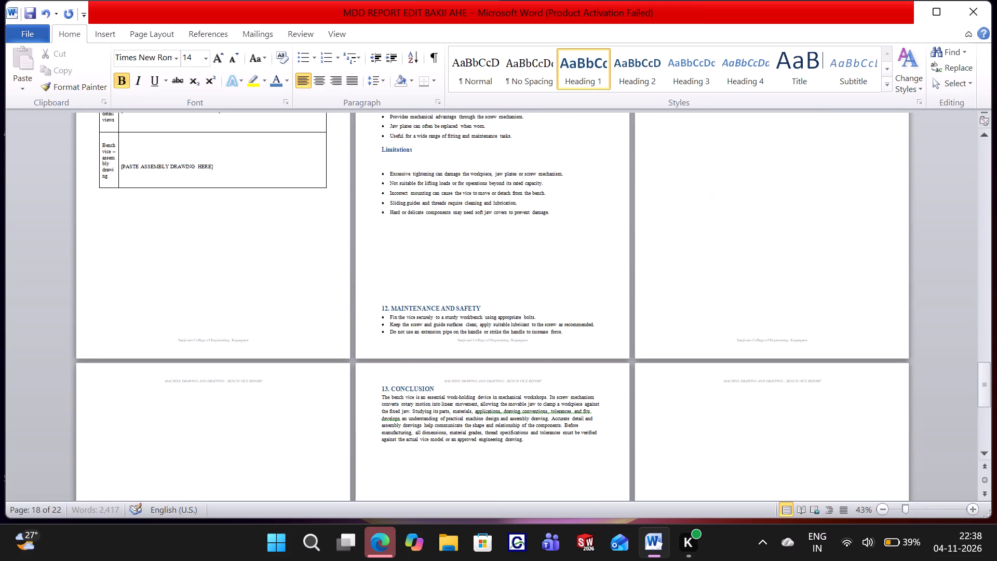
scroll(113, 351, up, 1)
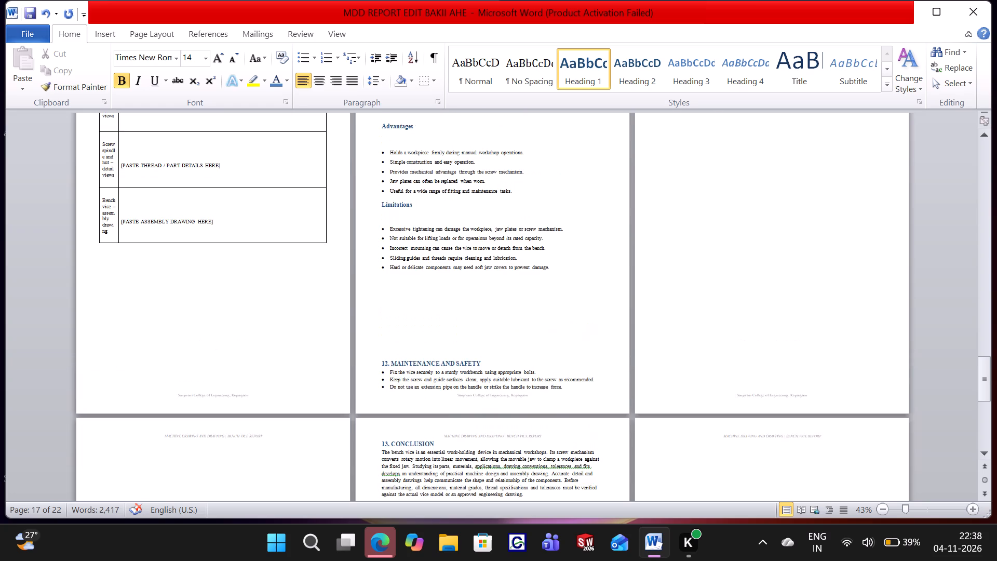
Insert empty lines above the "12. MAINTENANCE AND SAFETY" heading so it starts near the top of page 18.
scroll(113, 351, up, 1)
key(Return)
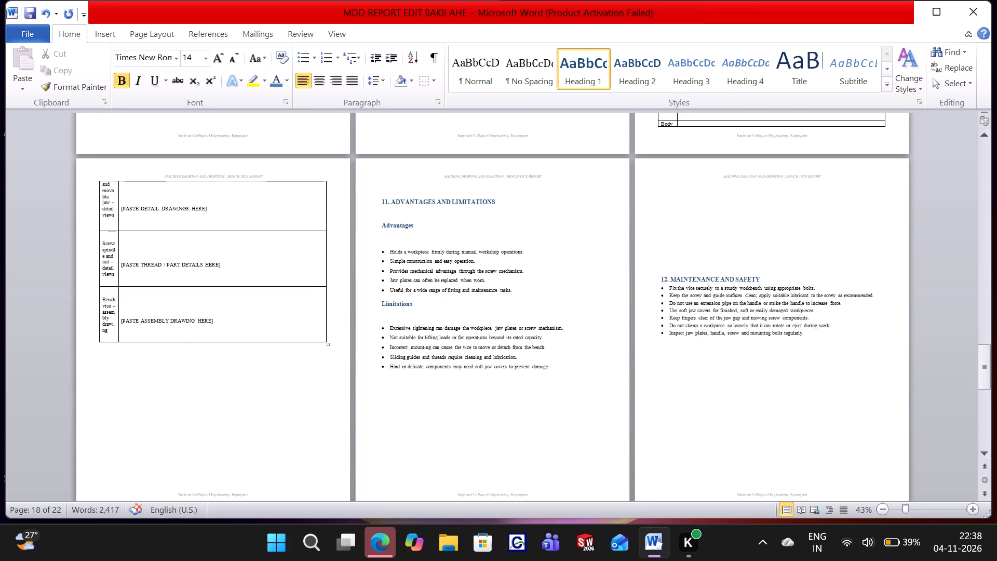
click(671, 259)
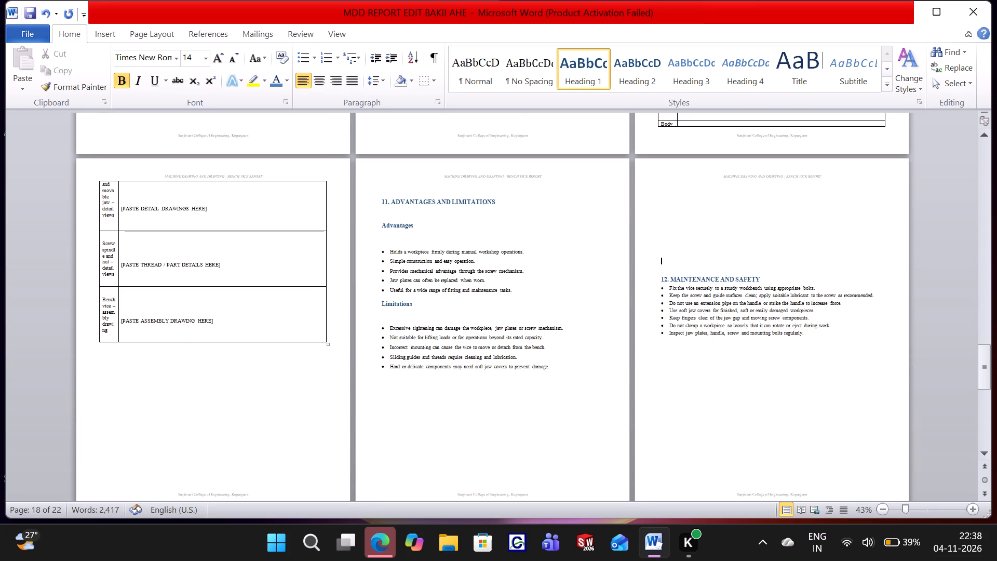
key(BackSpace)
key(Return)
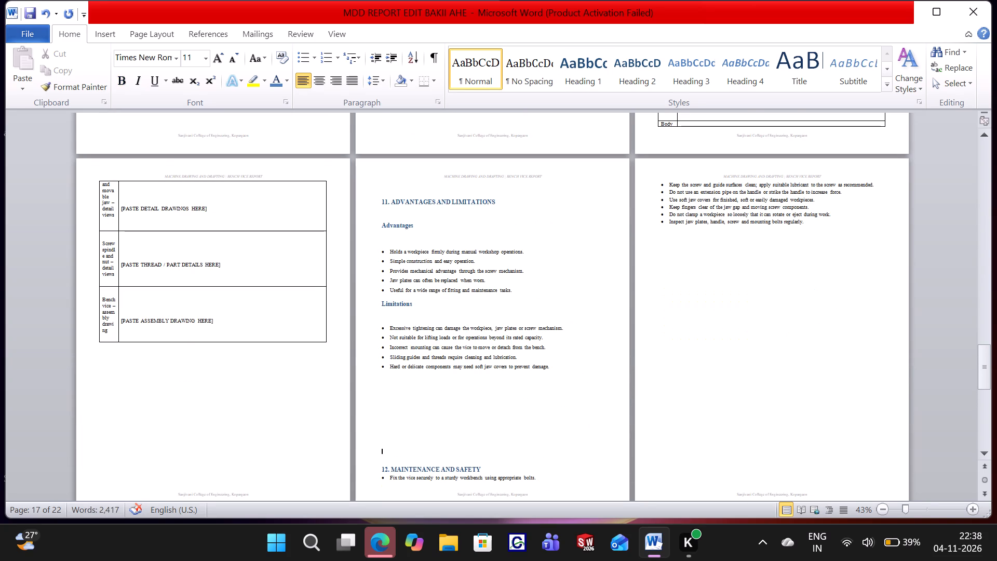
key(Return)
key(Return)
key(Return)
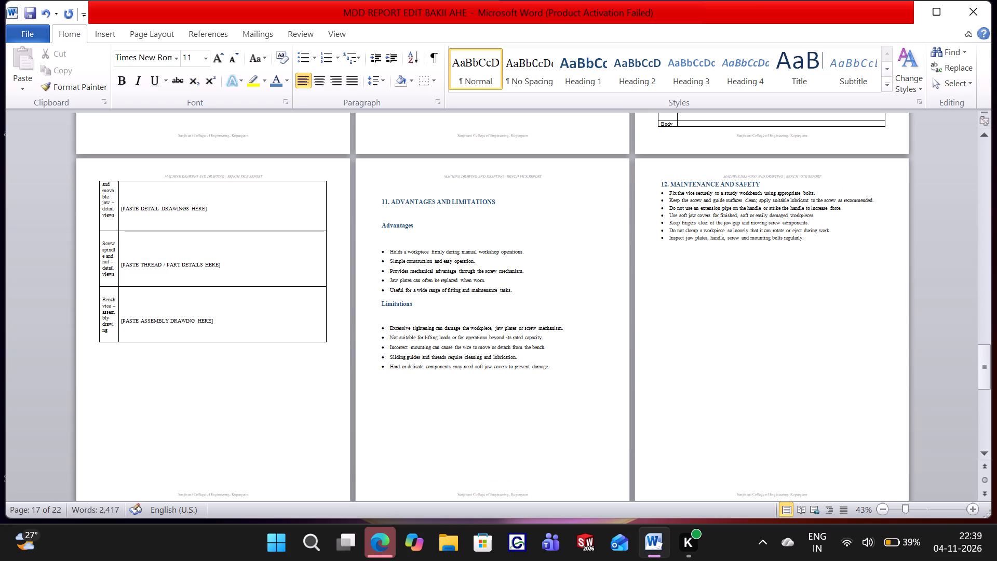
key(Return)
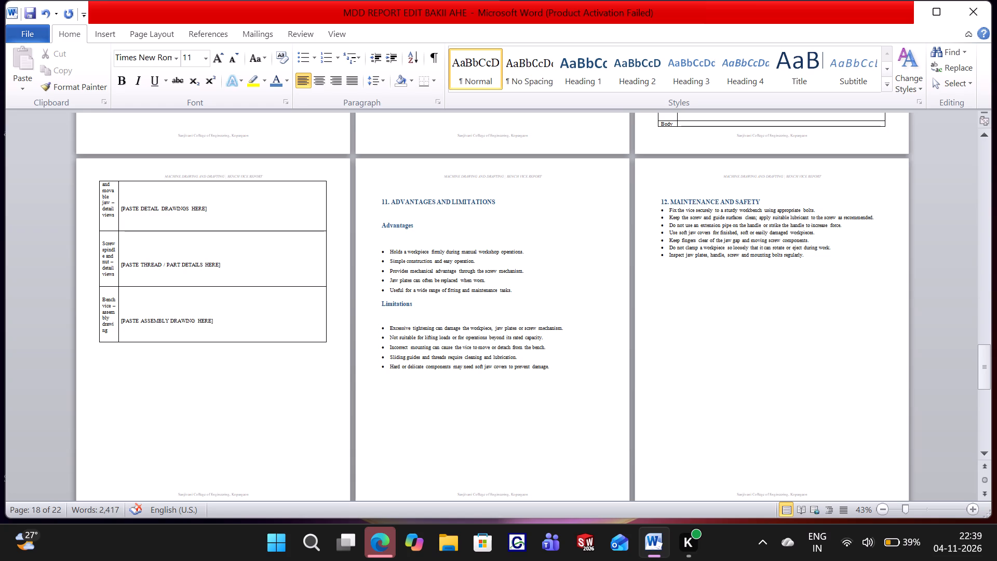
Insert an empty line below the "12. MAINTENANCE AND SAFETY" heading.
click(769, 199)
drag(769, 199, 675, 205)
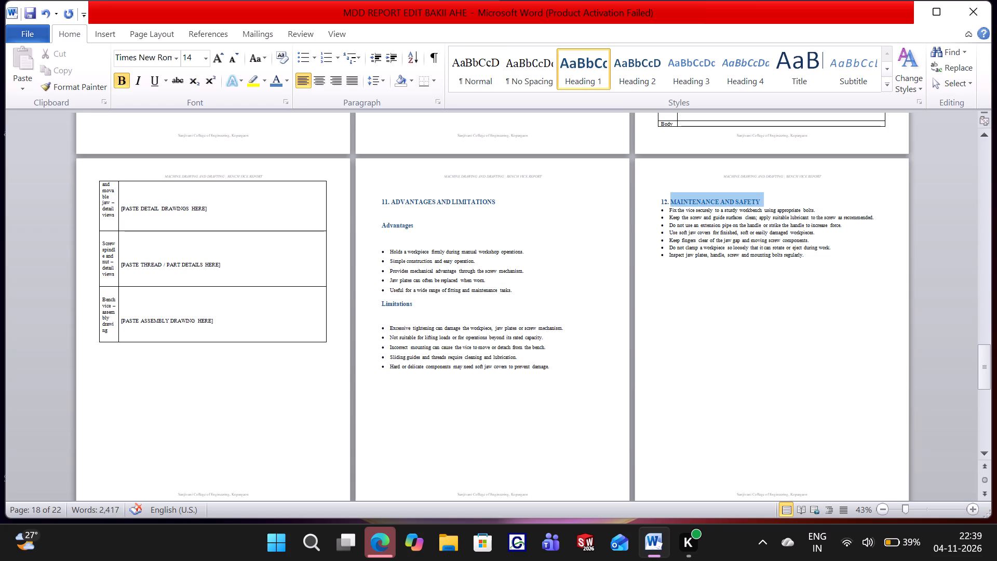
drag(675, 205, 668, 203)
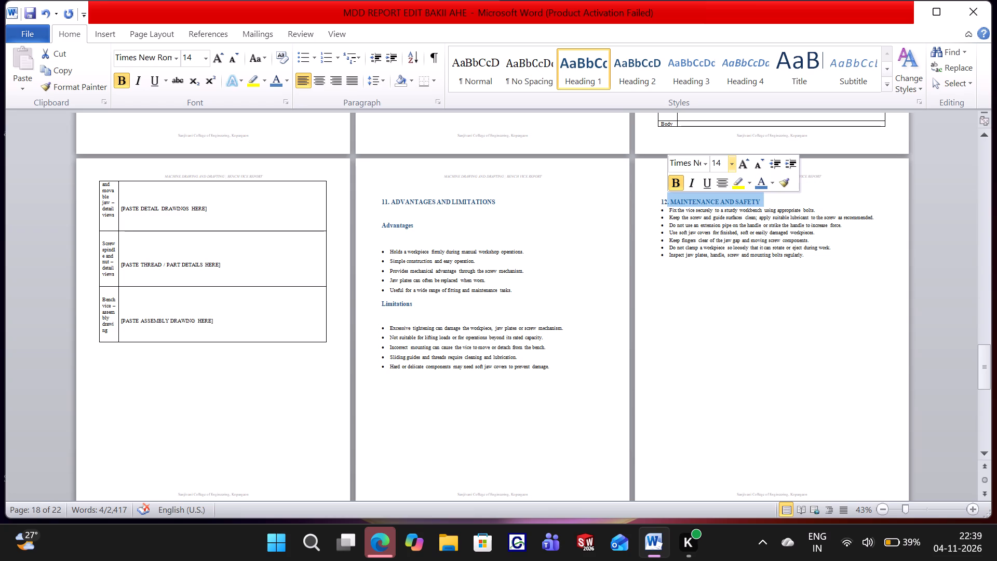
click(769, 201)
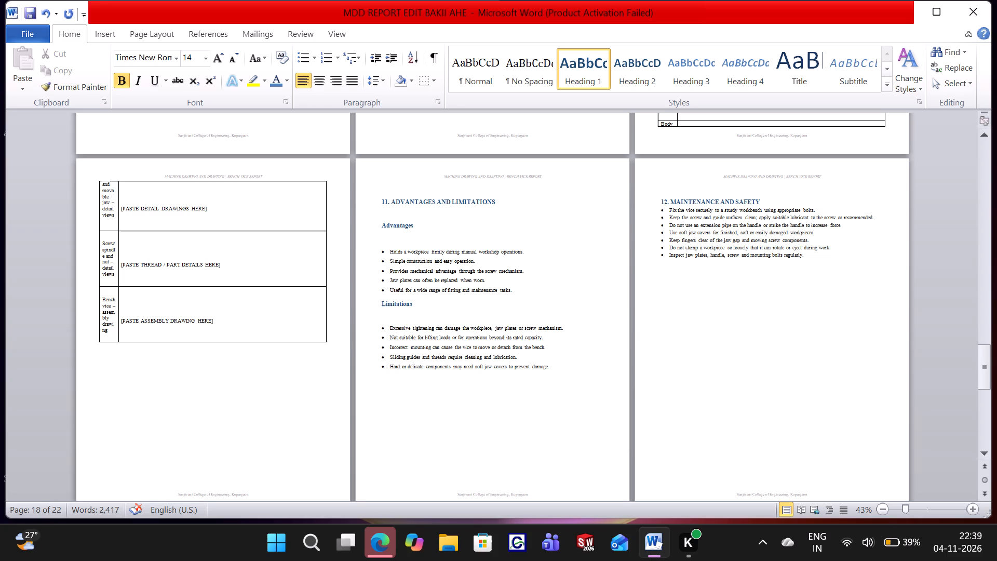
key(Return)
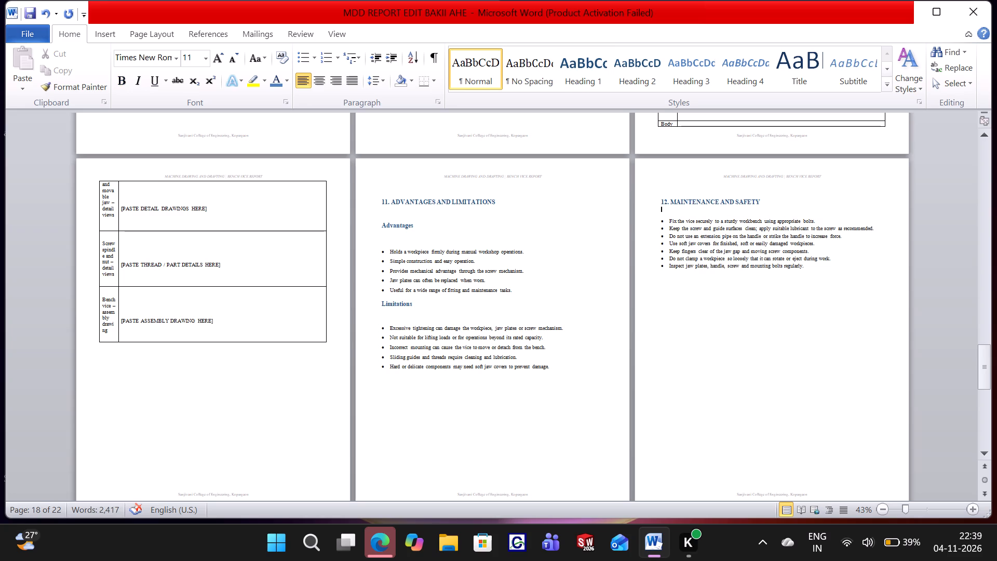
Set the line spacing of the bulleted list under "12. MAINTENANCE AND SAFETY" to 1.5.
drag(653, 223, 668, 222)
drag(668, 222, 817, 272)
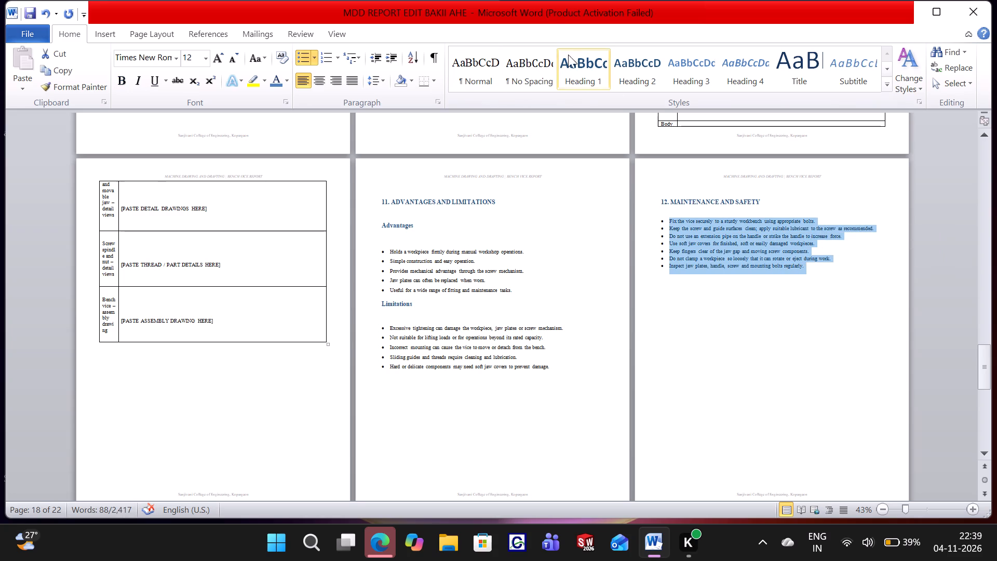
click(386, 74)
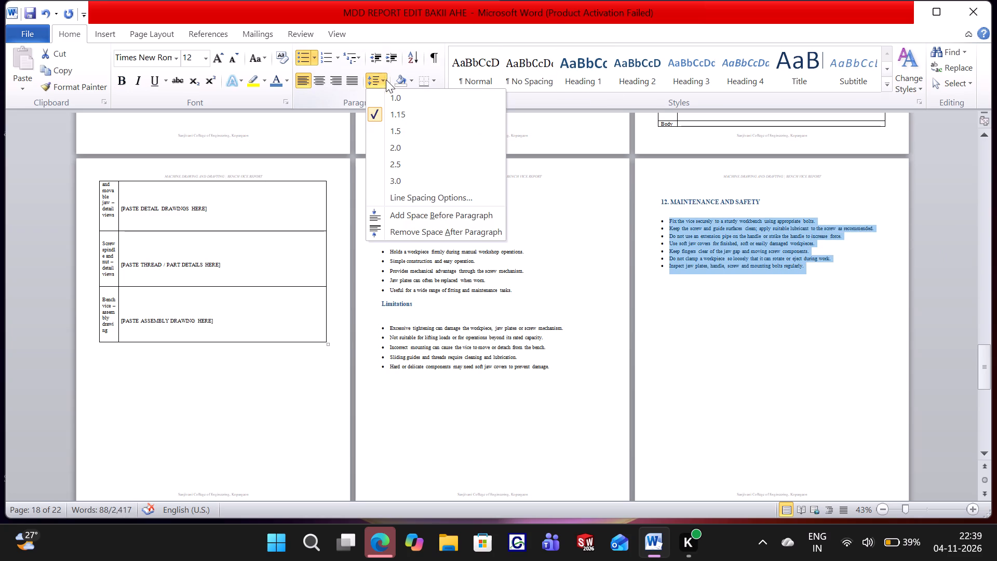
click(396, 130)
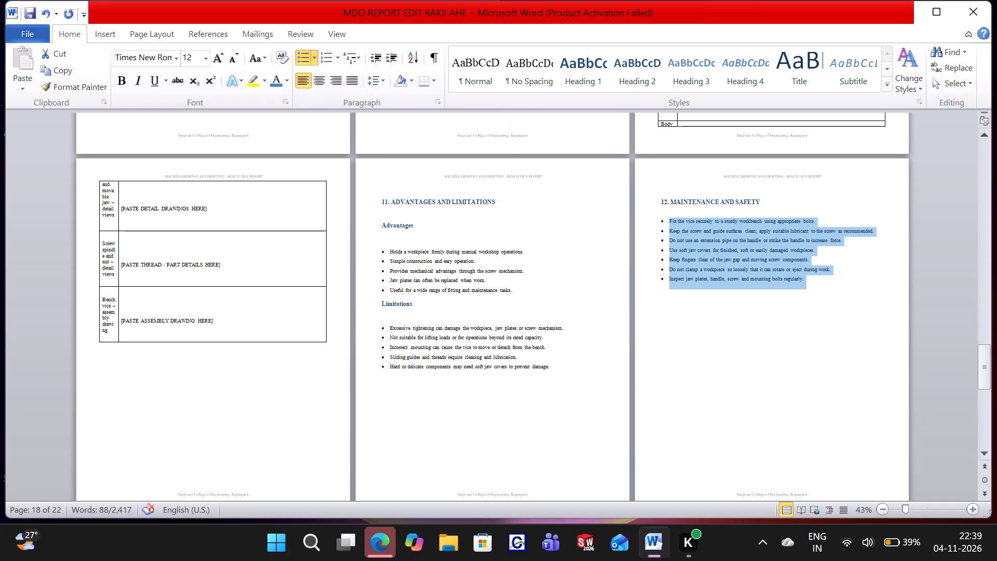
click(712, 359)
Set the line spacing of the whole "9. ILLUSTRATIVE FIT CALCULATION" section, including its table, to 1.5.
scroll(712, 359, up, 3)
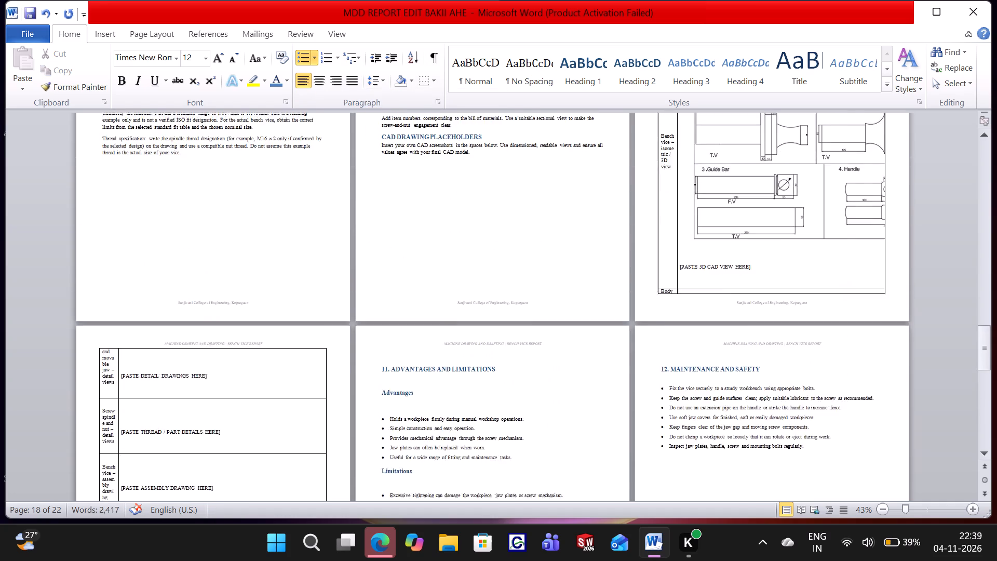
scroll(712, 359, up, 1)
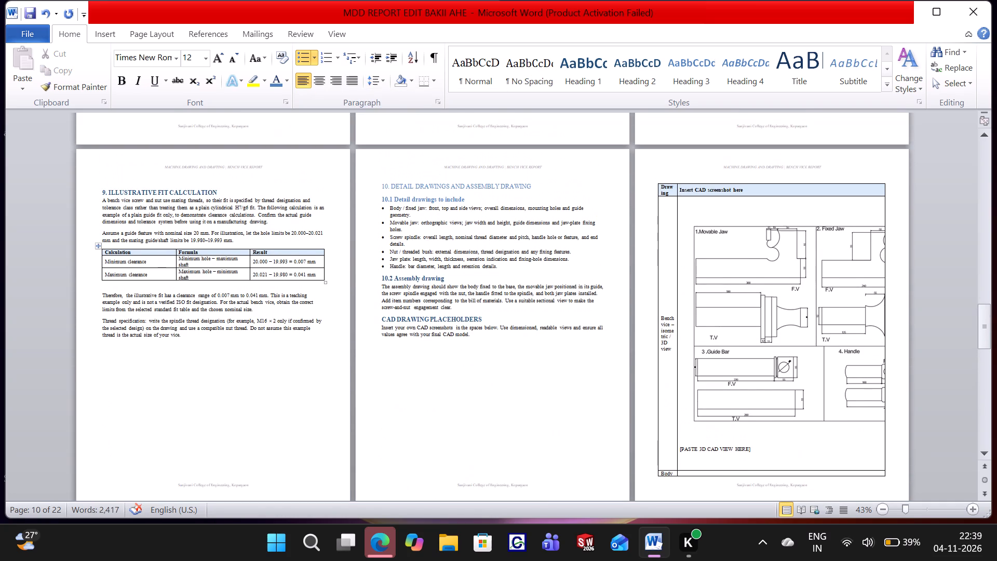
drag(99, 192, 311, 413)
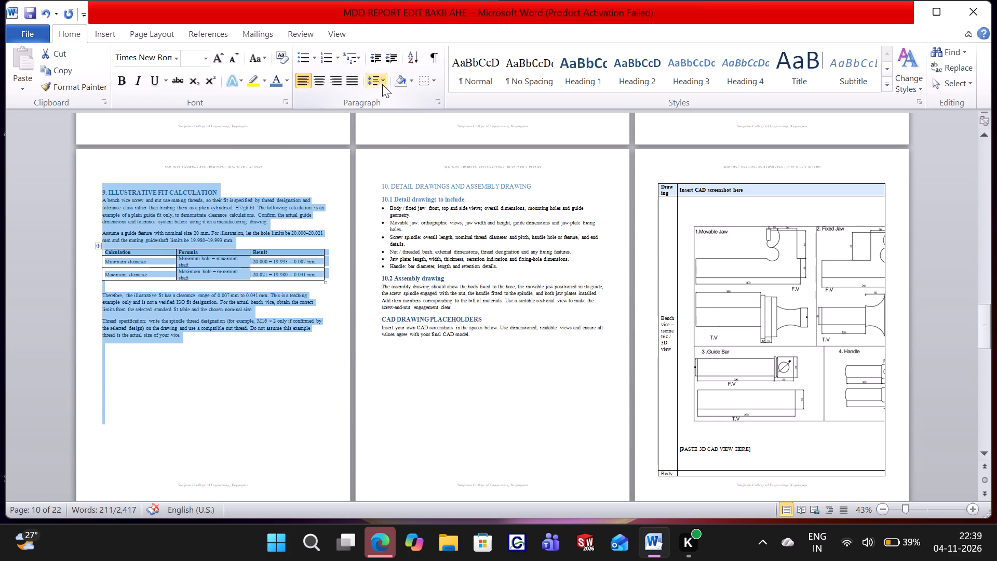
click(382, 84)
click(399, 133)
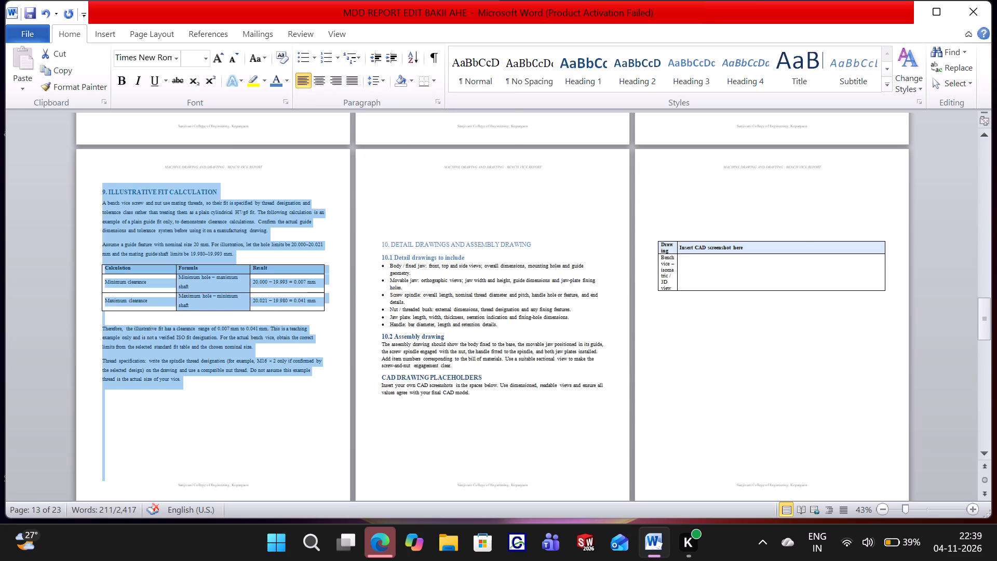
Set the line spacing of section 10, from its main heading through the CAD drawing placeholders paragraph, to 1.5.
drag(377, 235, 473, 397)
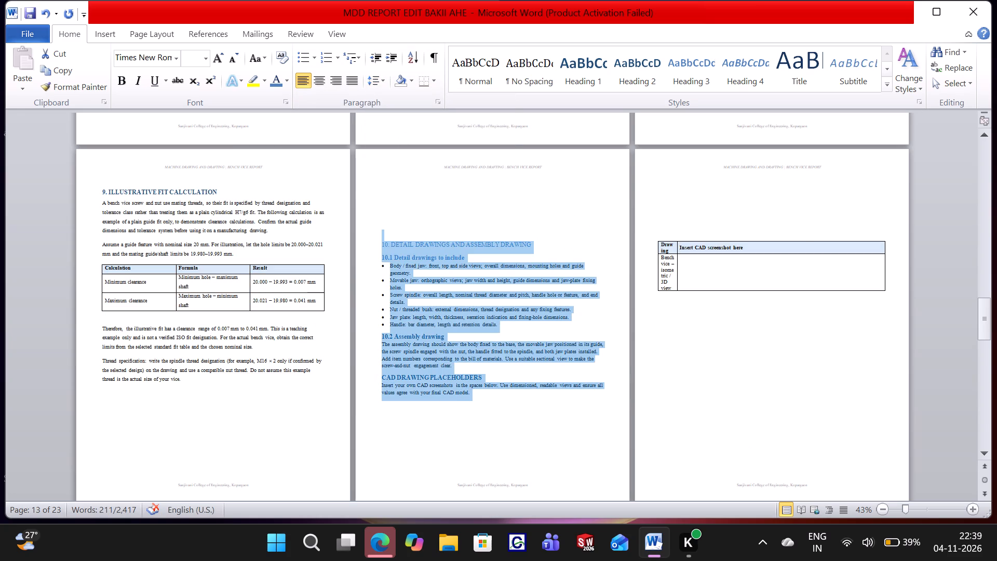
drag(473, 397, 474, 397)
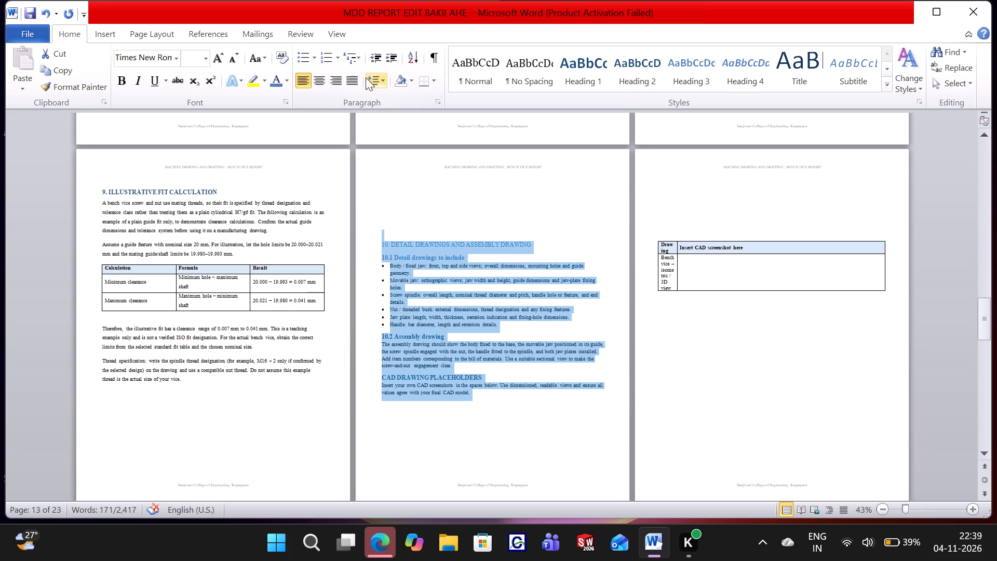
click(366, 77)
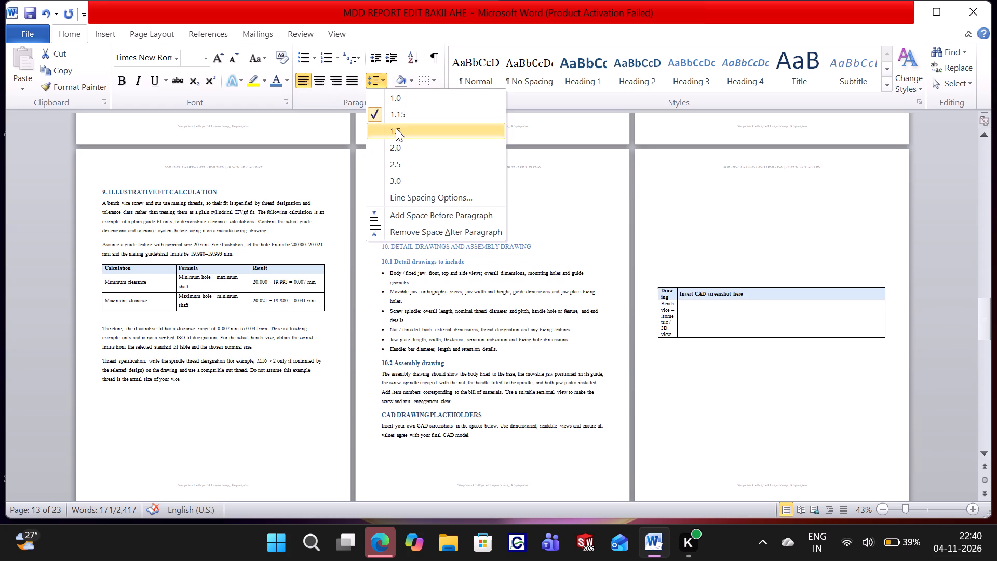
click(396, 128)
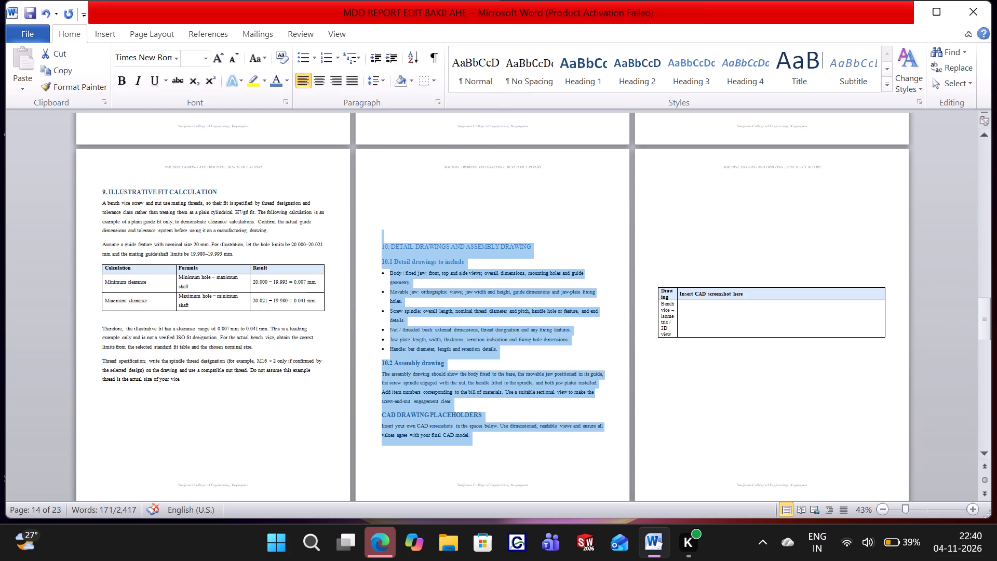
Delete the empty lines above the "10. DETAIL DRAWINGS AND ASSEMBLY DRAWING" heading to bring it near the top of page 14.
click(446, 224)
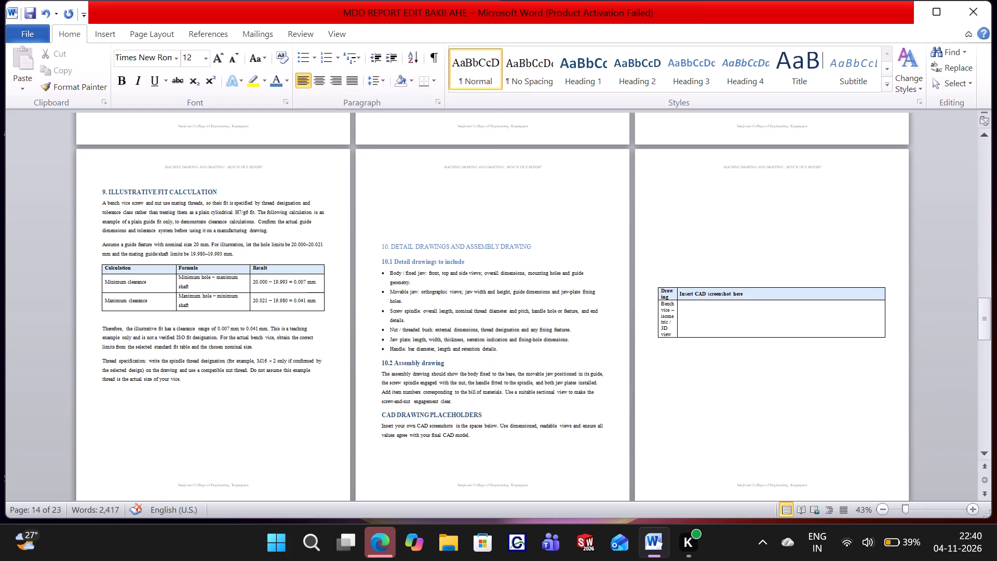
key(BackSpace)
key(BackSpace)
key(BackSpace)
key(BackSpace)
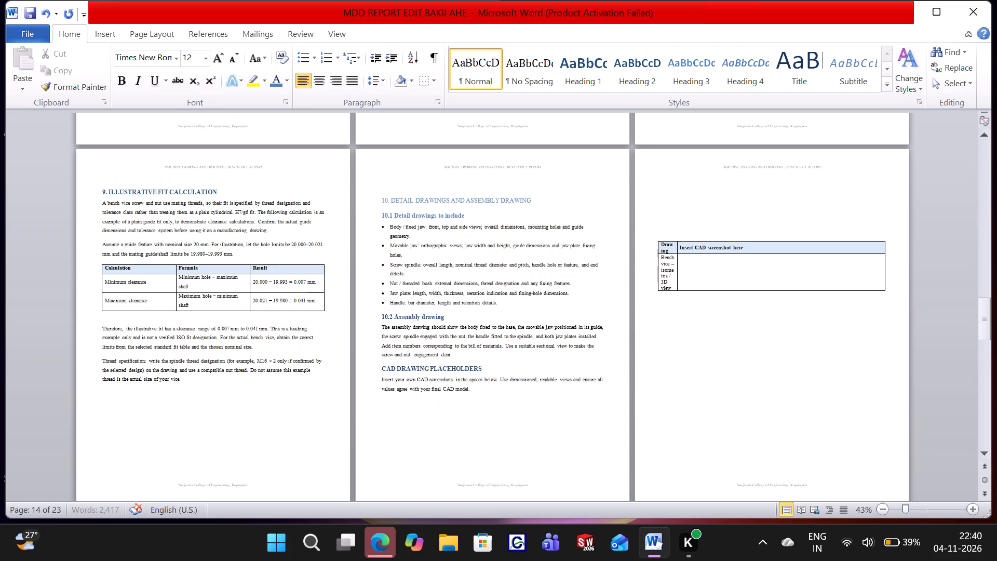
key(BackSpace)
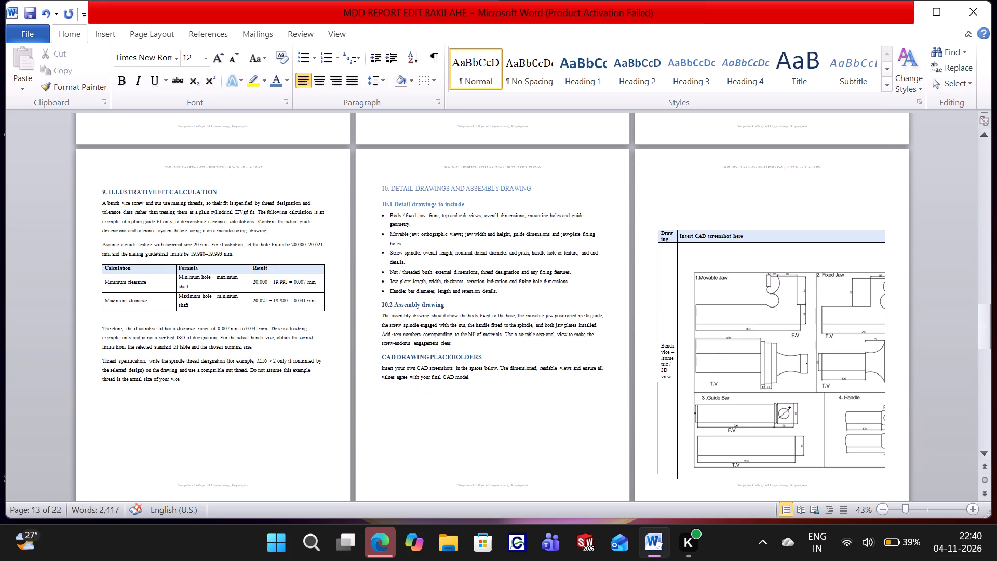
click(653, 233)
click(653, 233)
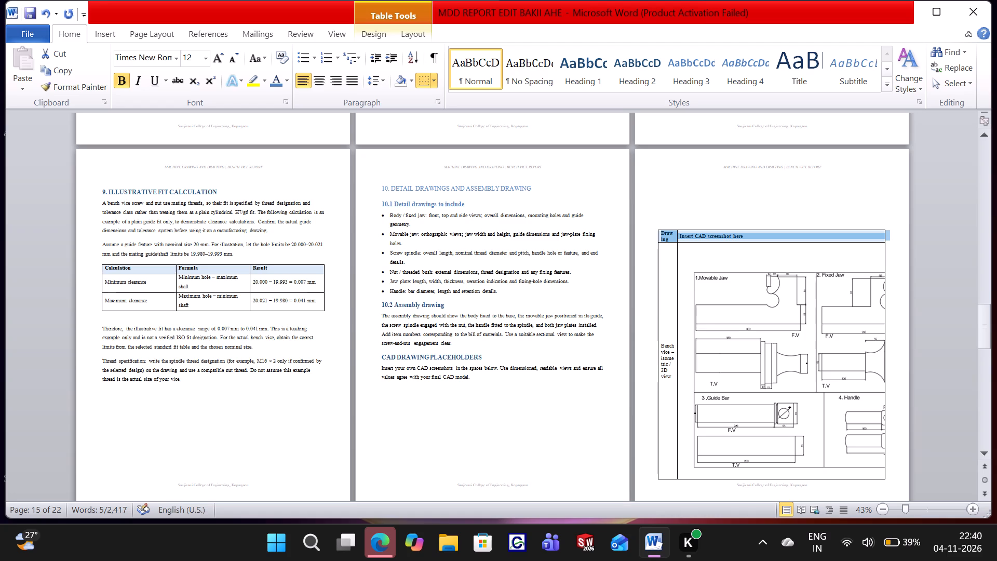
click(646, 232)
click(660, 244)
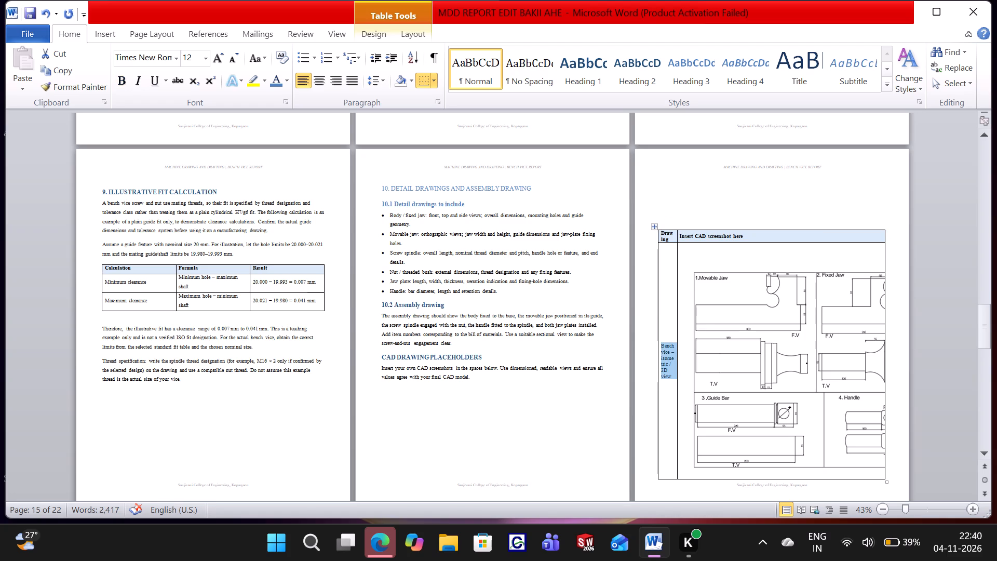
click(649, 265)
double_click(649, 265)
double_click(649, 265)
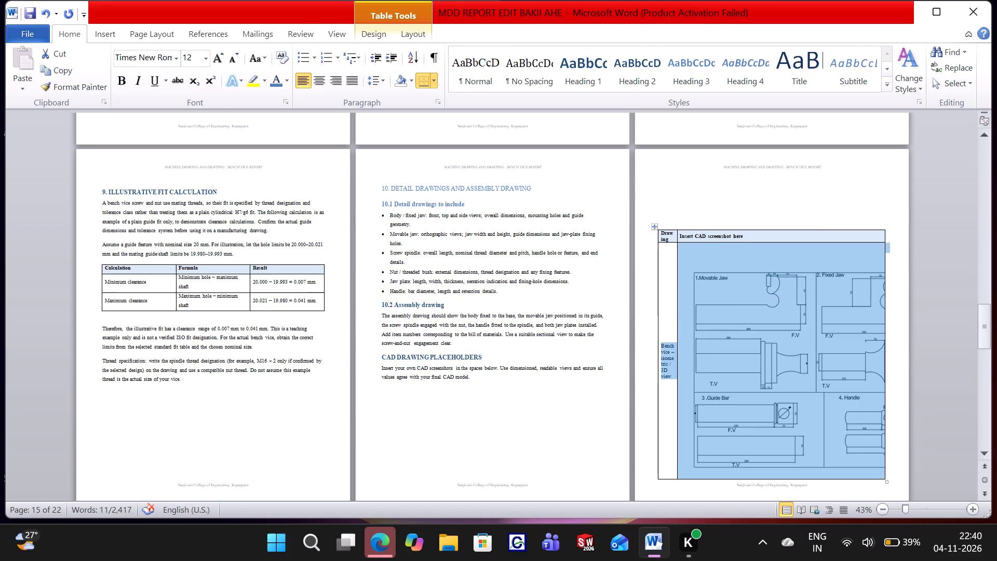
Delete surplus empty lines below the CAD drawing placeholders paragraph so the CAD screenshot table starts at the top of page 15.
click(399, 452)
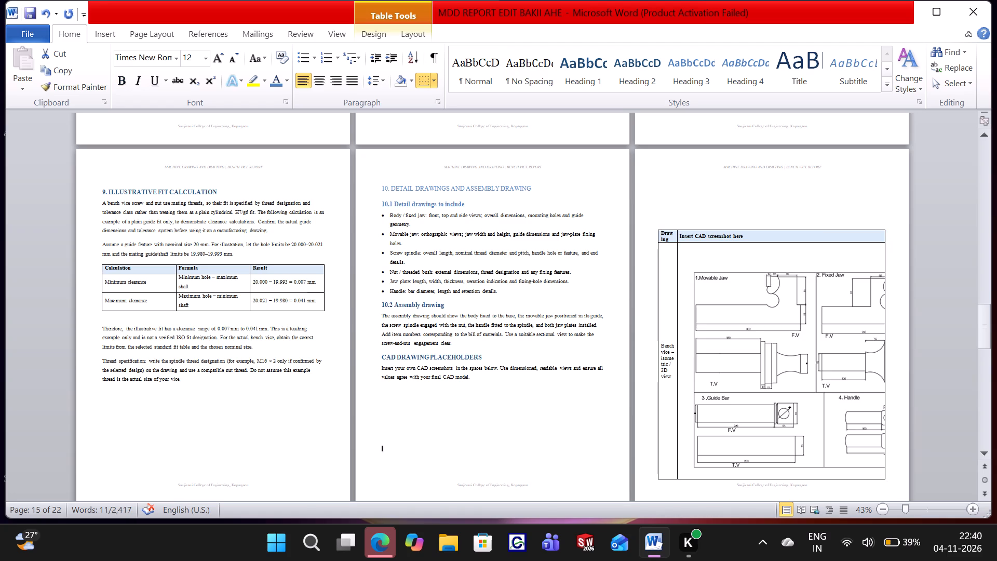
key(BackSpace)
key(BackSpace)
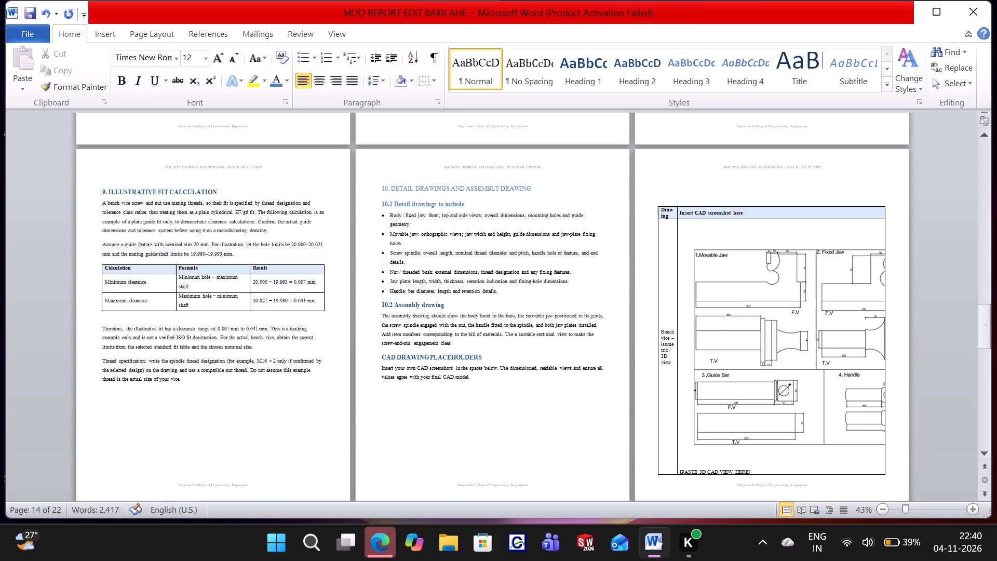
key(BackSpace)
key(BackSpace)
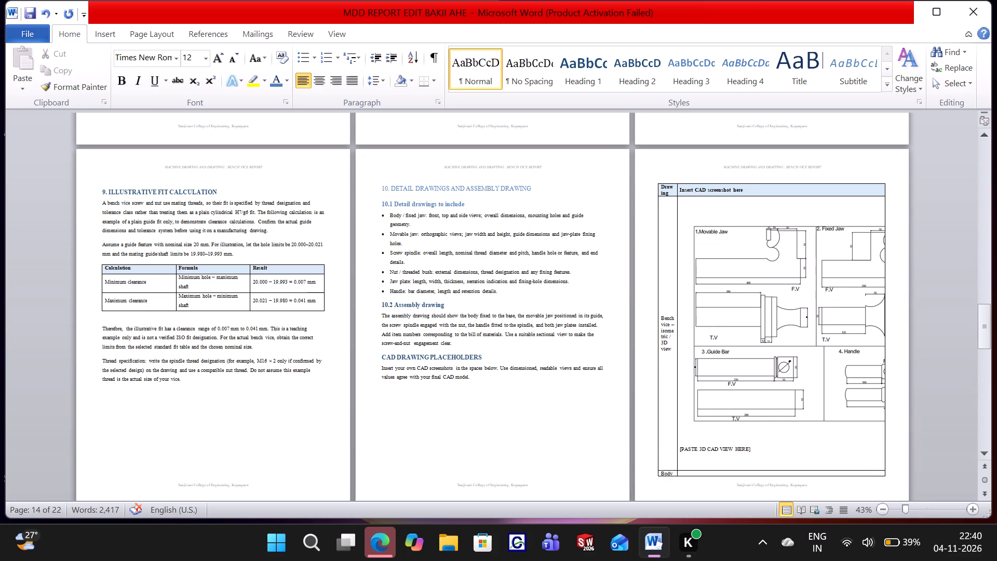
key(BackSpace)
key(Return)
Apply 1.5 line spacing from the "10.2 Assembly drawing" heading through the empty lines below the CAD drawing placeholders paragraph.
drag(378, 302, 385, 312)
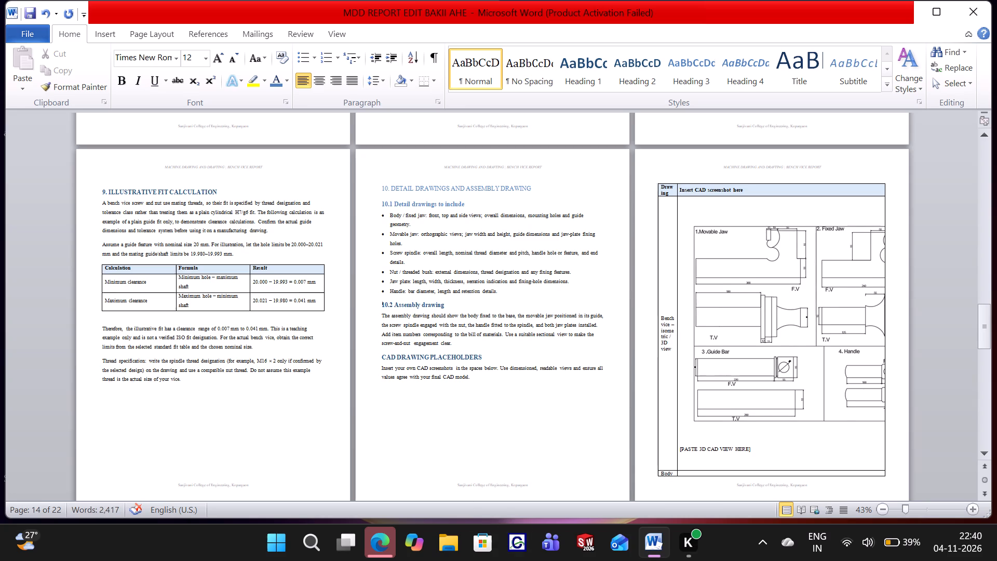
drag(385, 312, 476, 409)
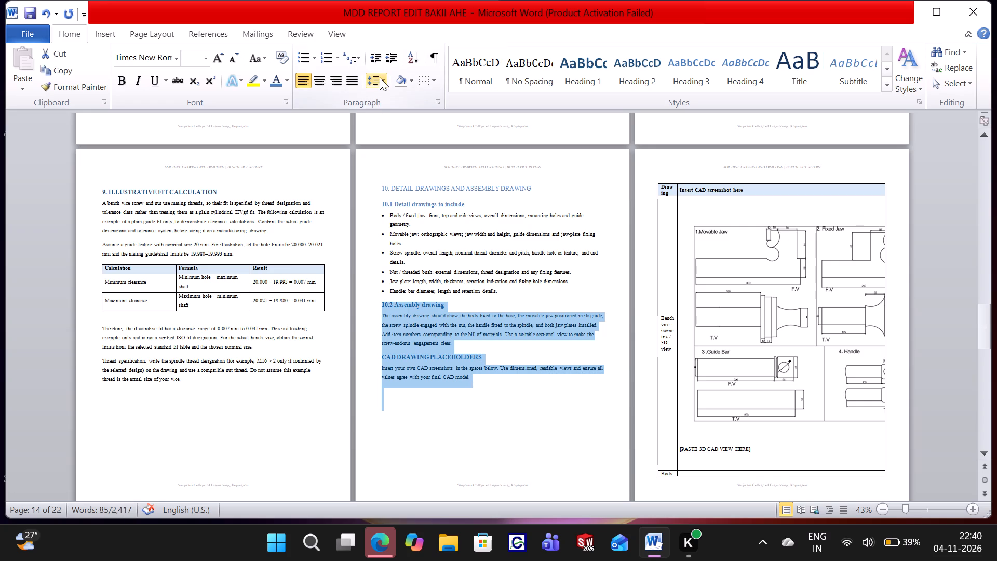
click(380, 77)
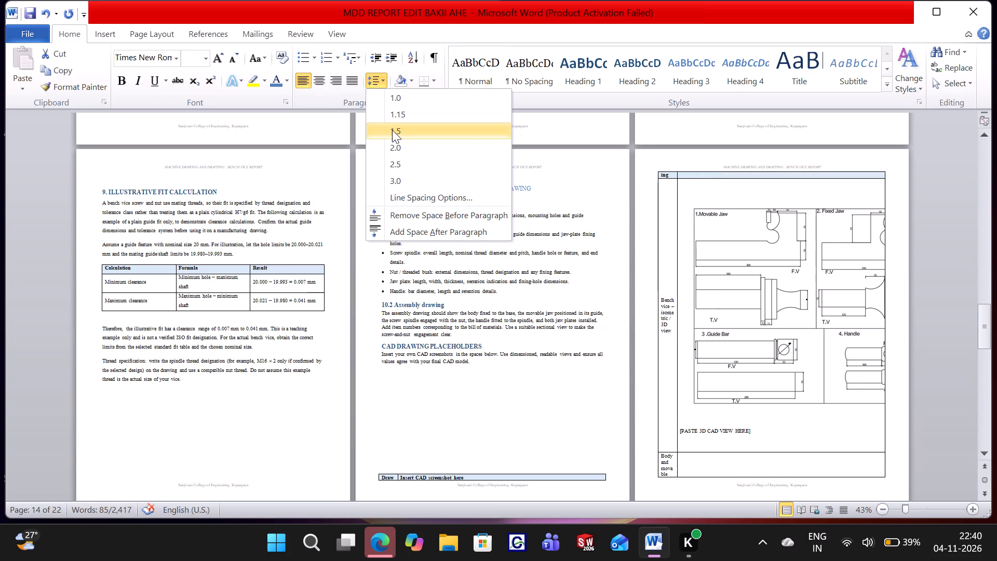
click(392, 136)
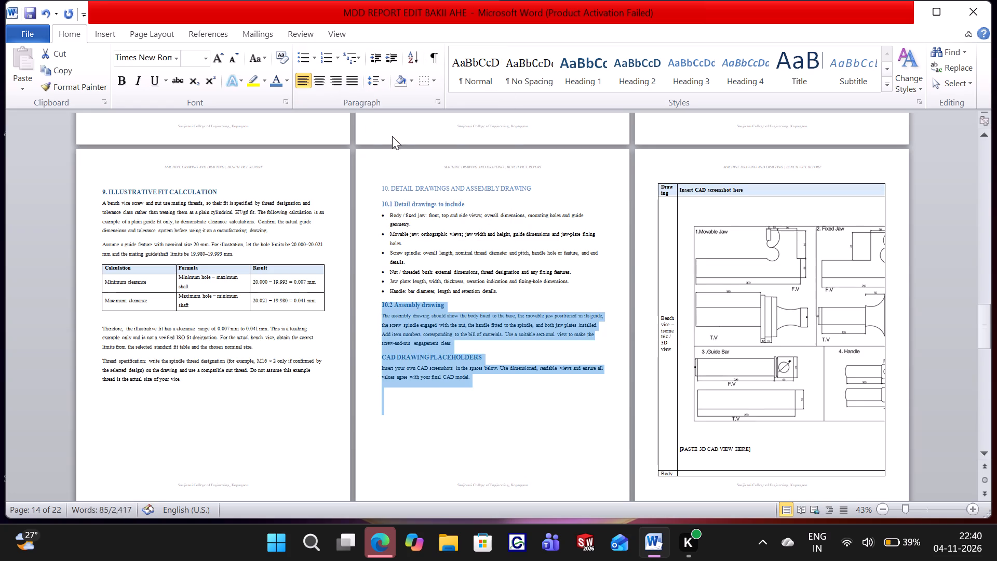
click(455, 426)
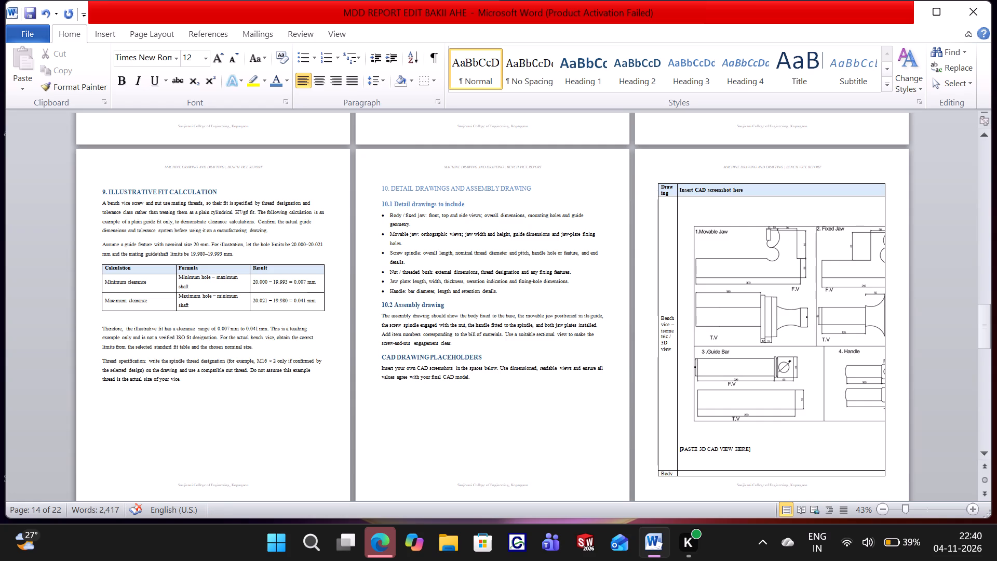
Set the line spacing of the whole "7. ENGINEERING DRAWING AND IS CONVENTIONS" section, including its bullet list, to 1.5.
scroll(279, 289, up, 5)
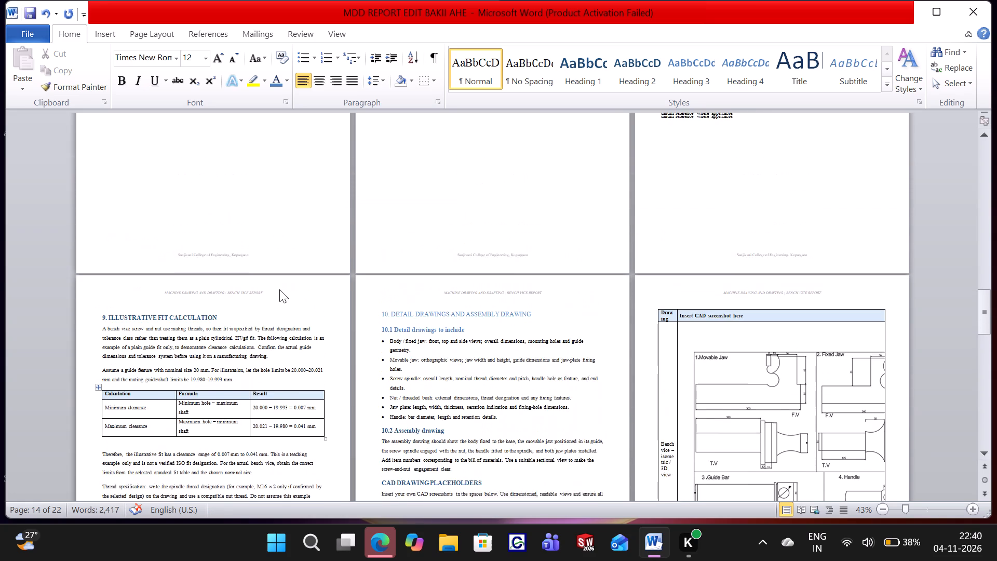
scroll(279, 289, up, 4)
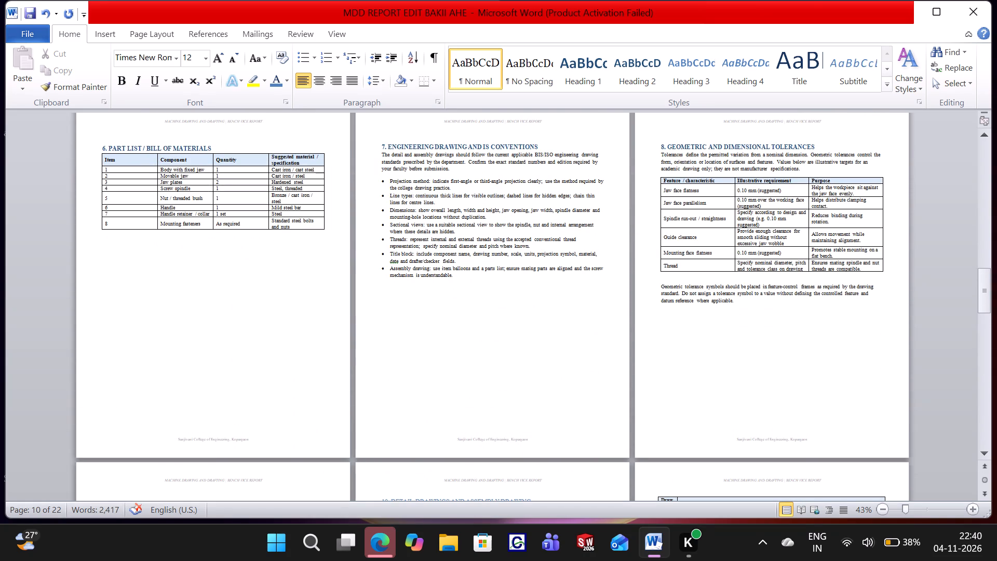
drag(379, 141, 463, 277)
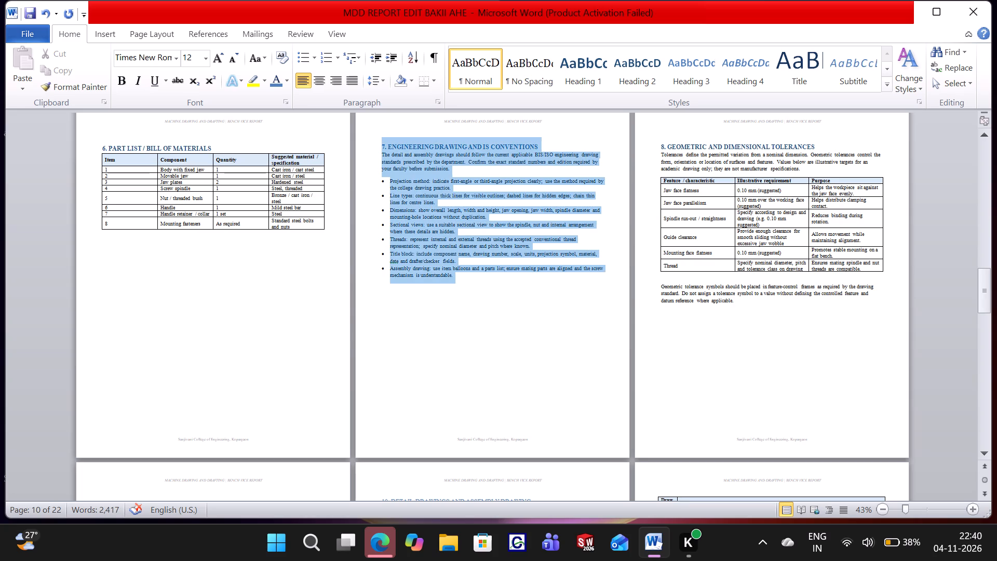
drag(463, 277, 463, 278)
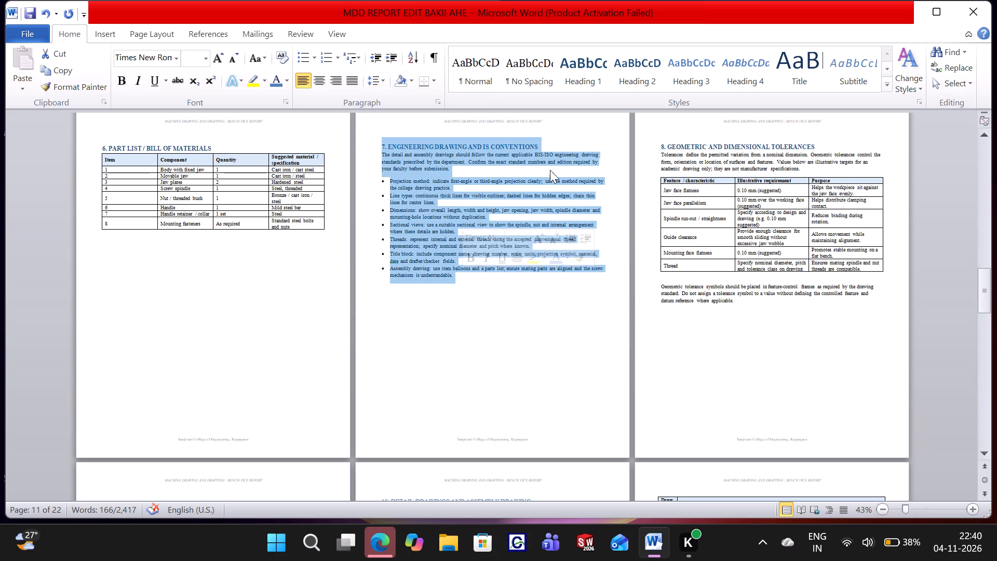
click(373, 78)
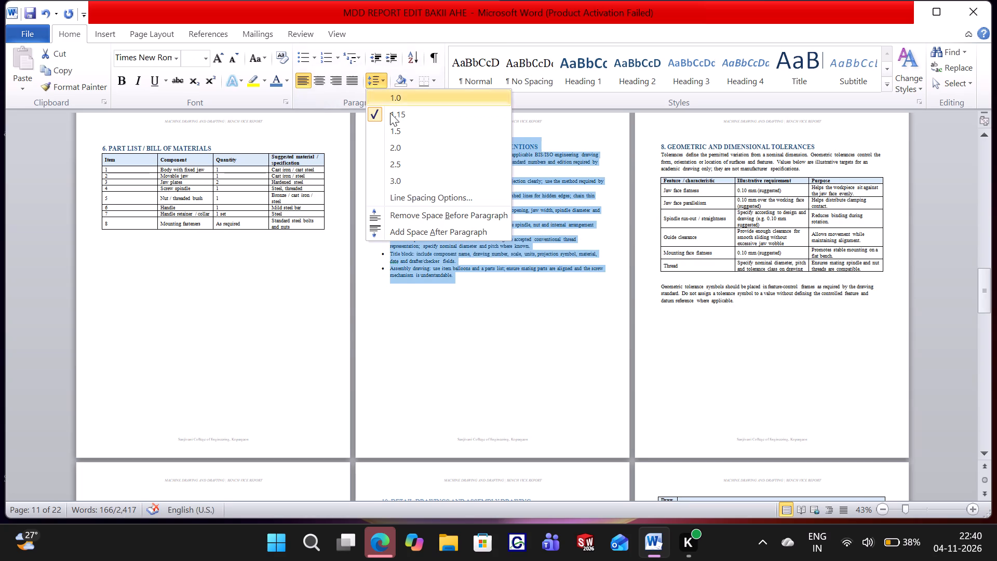
click(408, 135)
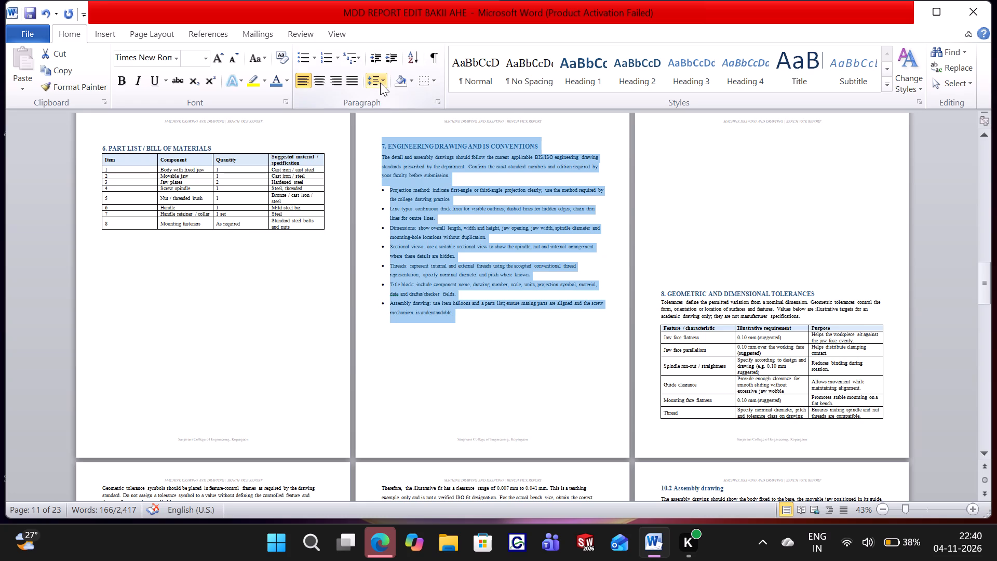
click(380, 83)
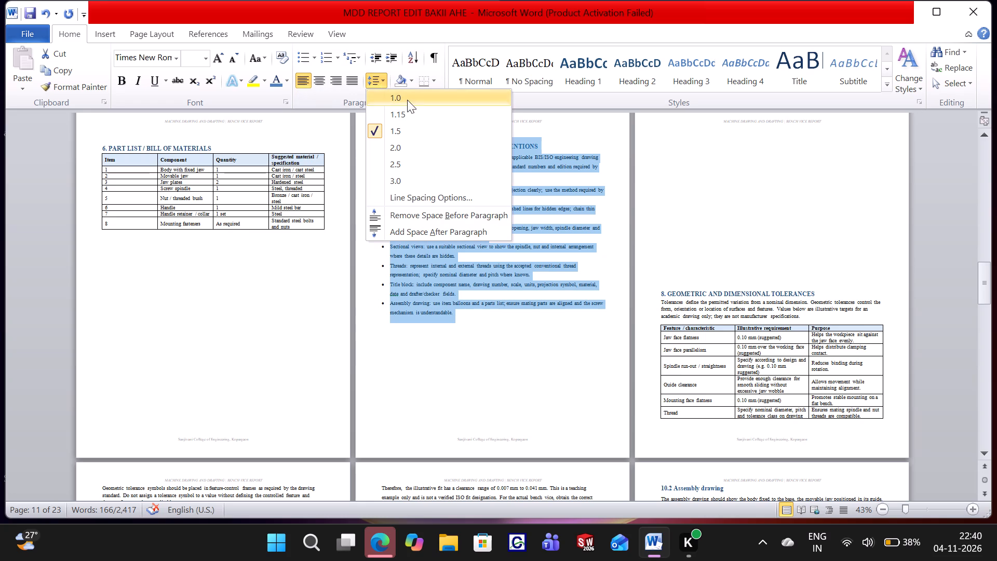
click(659, 271)
Delete surplus empty lines above the "8. GEOMETRIC AND DIMENSIONAL TOLERANCES" heading, keeping it near the top of page 12.
click(659, 271)
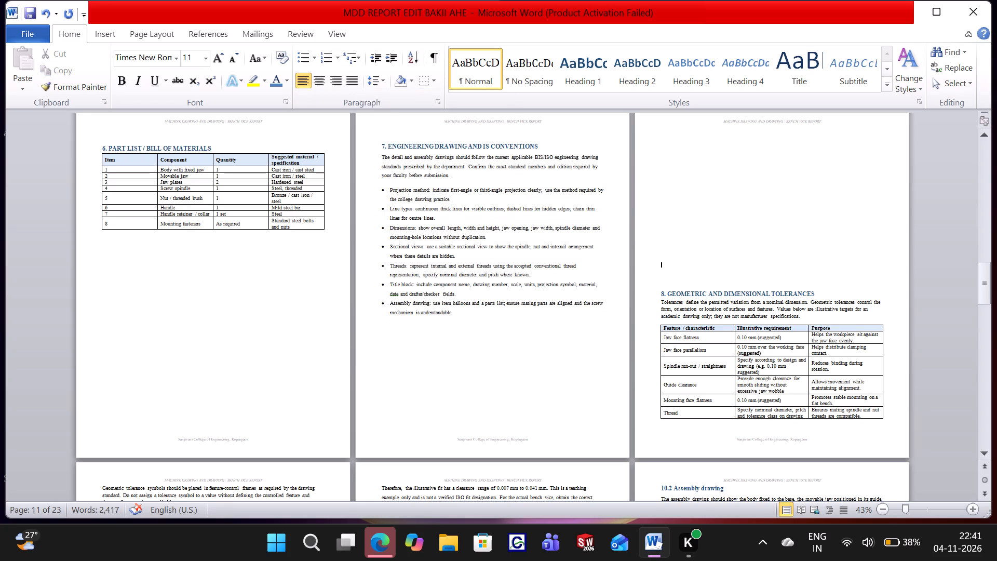
key(BackSpace)
key(BackSpace)
key(BackSpace)
key(BackSpace)
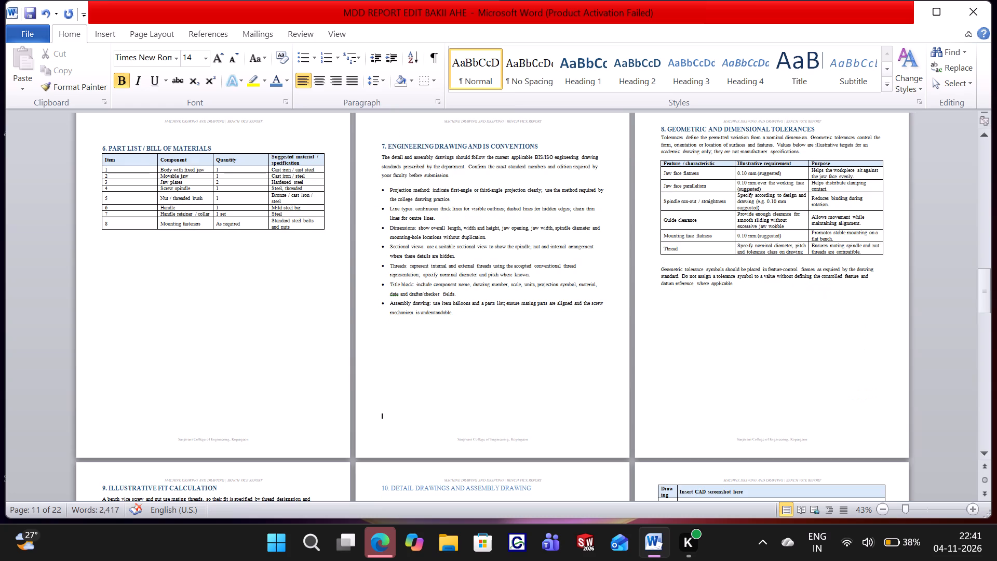
key(Return)
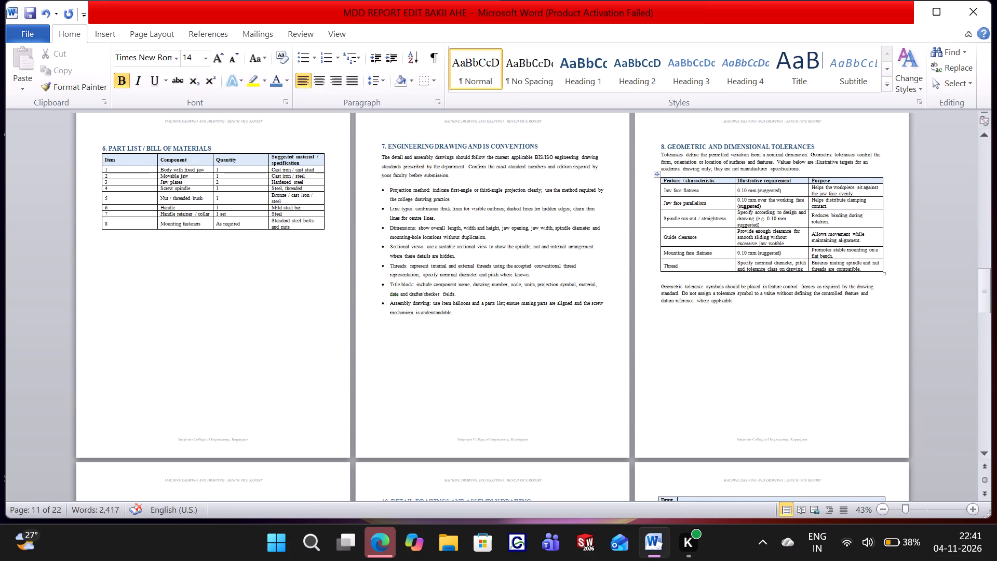
Set the line spacing of the whole "8. GEOMETRIC AND DIMENSIONAL TOLERANCES" section, including its table, to 1.5.
drag(656, 136, 728, 338)
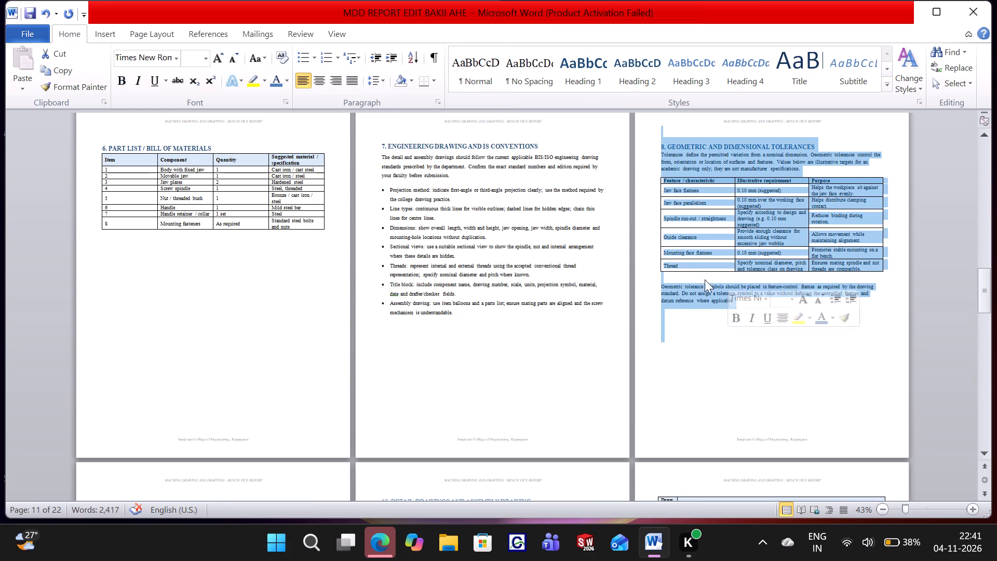
click(374, 76)
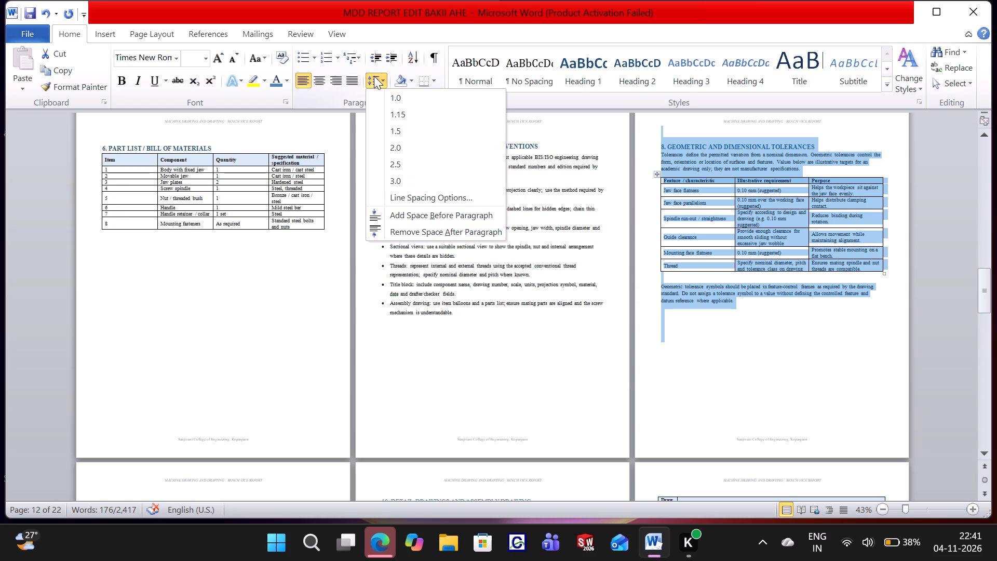
click(407, 131)
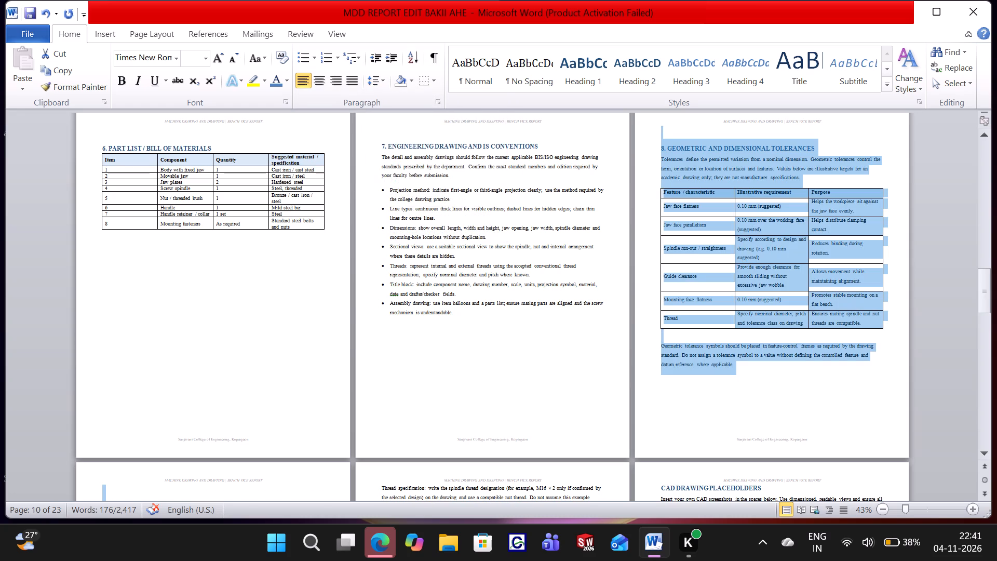
click(639, 238)
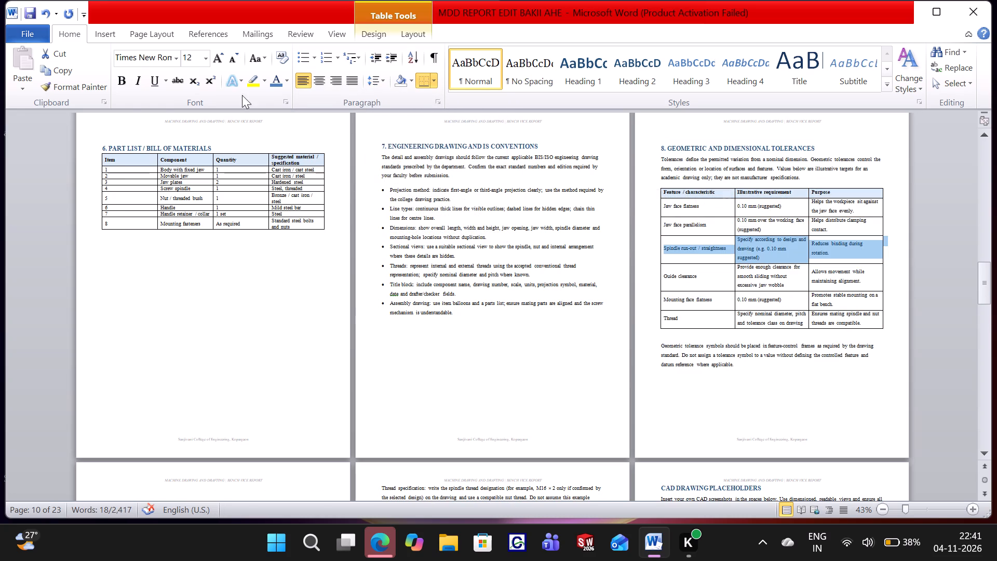
Set the line spacing of the "6. PART LIST / BILL OF MATERIALS" heading and its table to 1.5.
drag(95, 151, 235, 230)
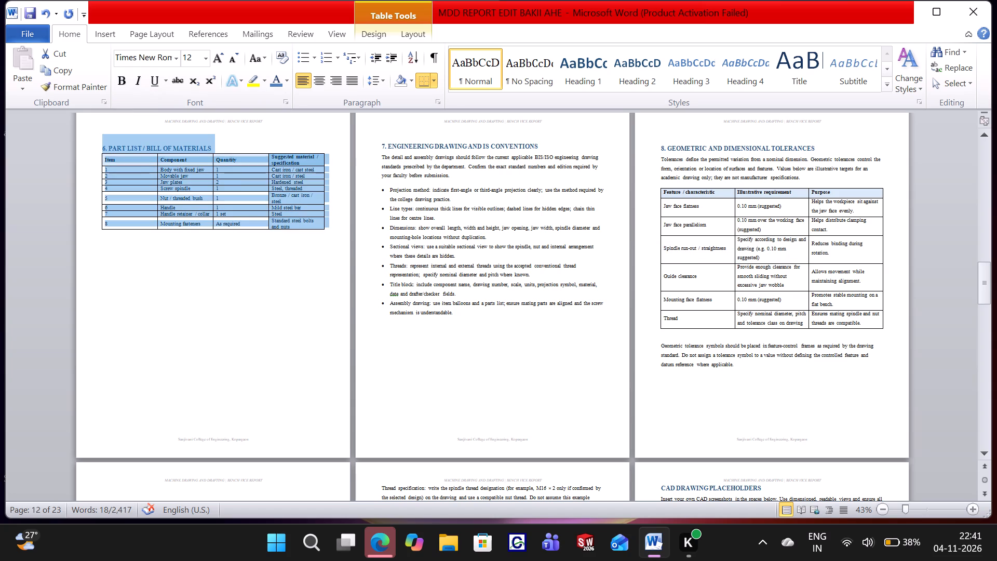
drag(235, 230, 248, 233)
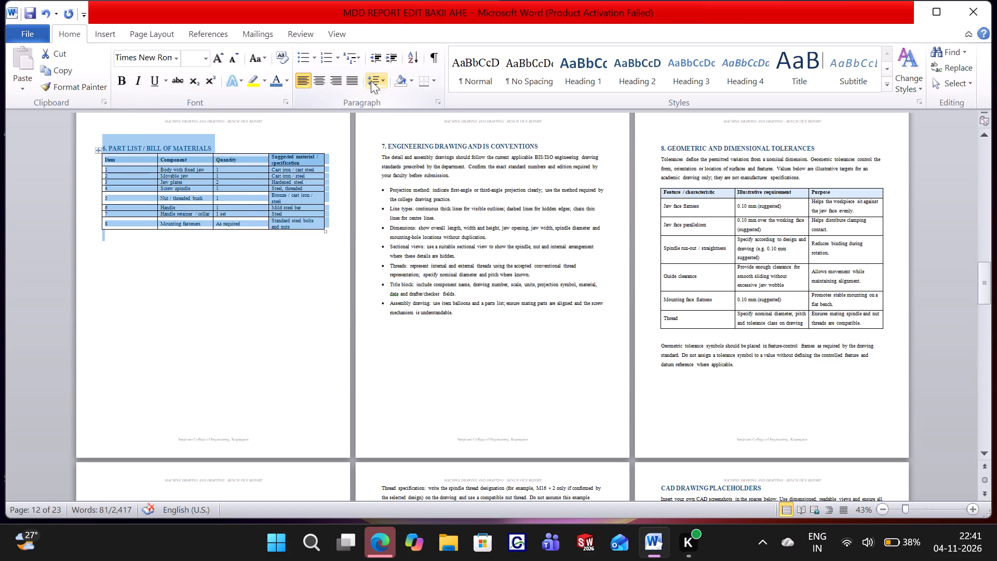
click(377, 83)
click(390, 132)
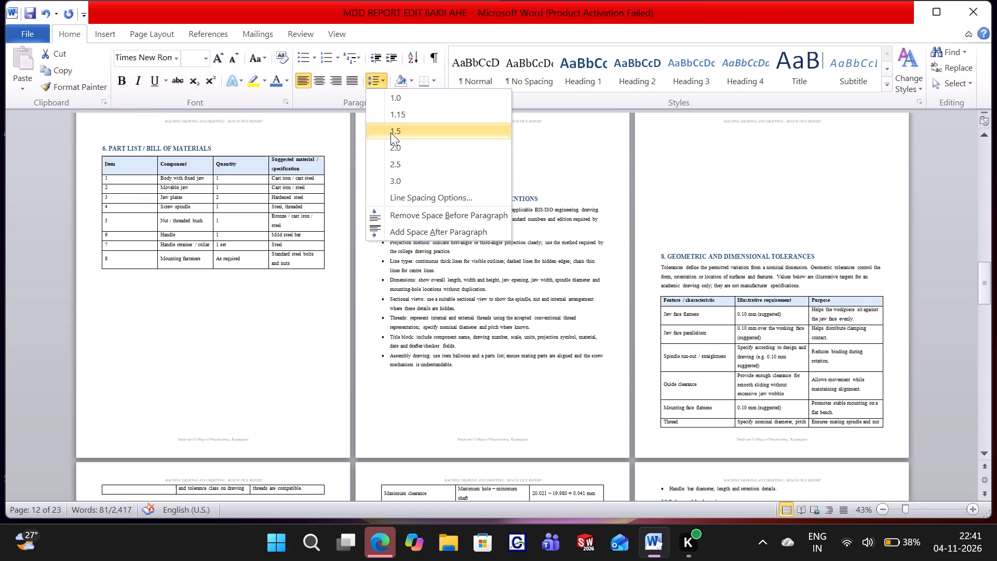
Delete the surplus empty lines above the "7. ENGINEERING DRAWING AND IS CONVENTIONS" heading to bring it near the top of page 11.
click(378, 199)
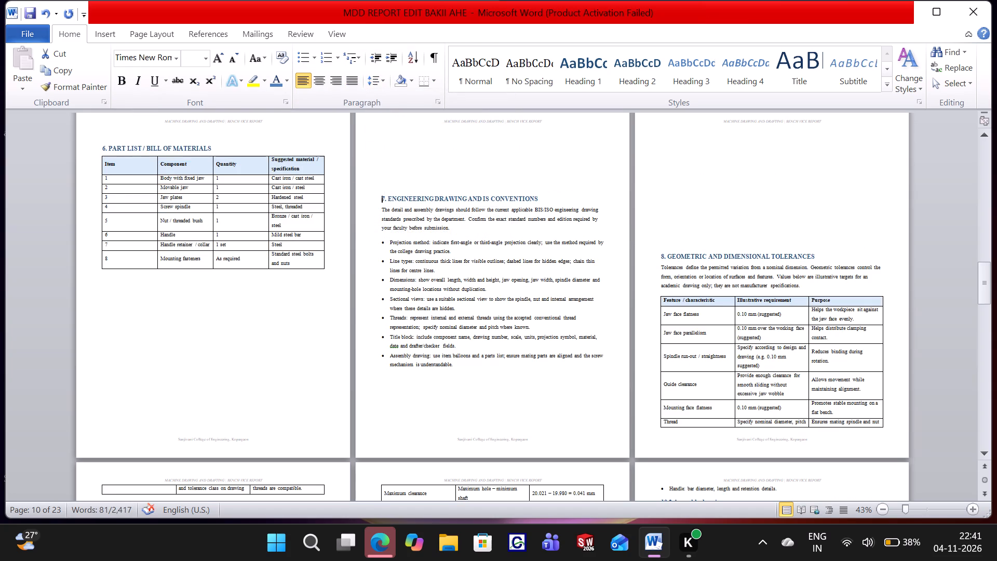
key(BackSpace)
key(BackSpace)
key(BackSpace)
key(BackSpace)
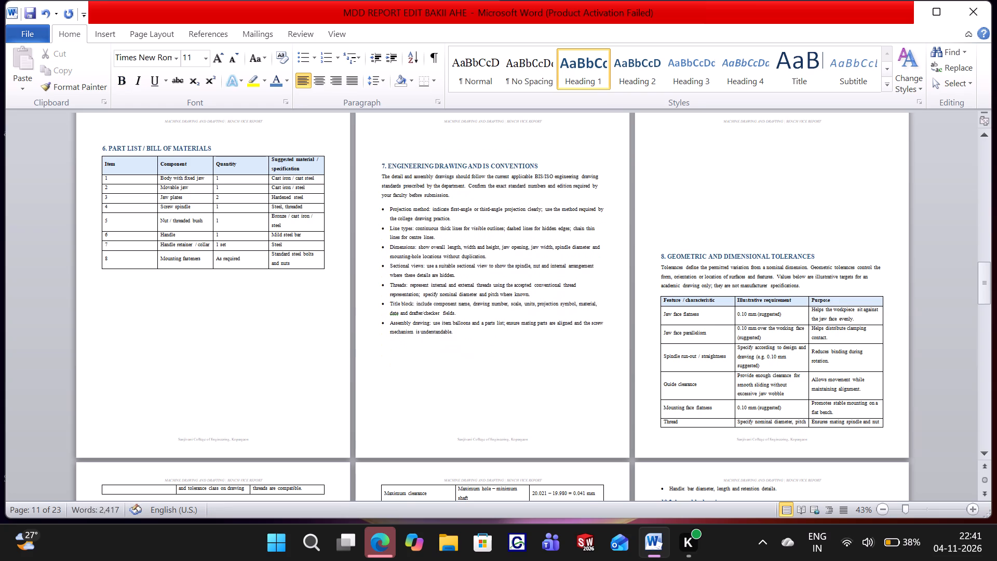
key(BackSpace)
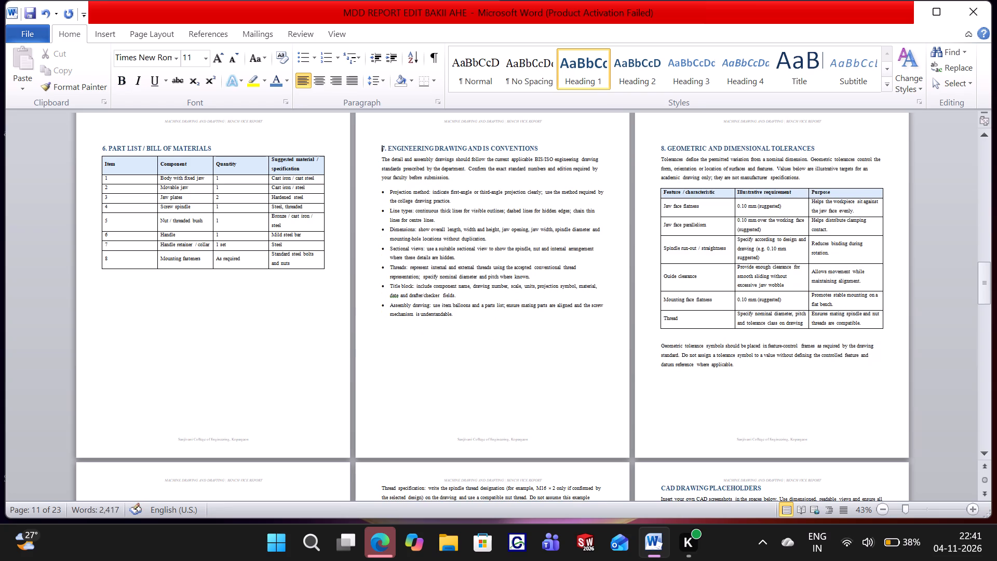
Delete surplus empty lines above the "9. ILLUSTRATIVE FIT CALCULATION" heading to move it up while keeping it on page 13.
scroll(586, 371, down, 1)
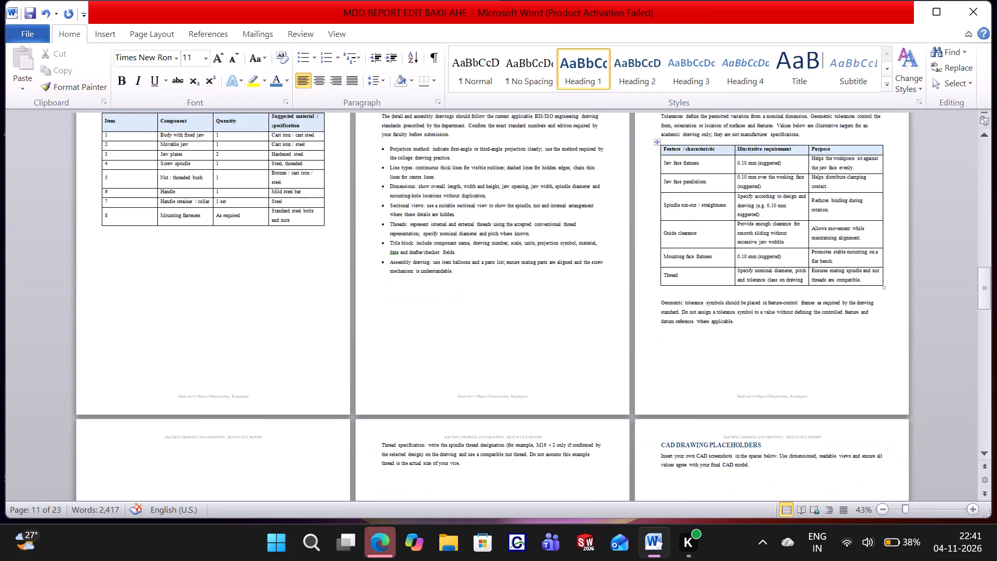
scroll(586, 371, down, 2)
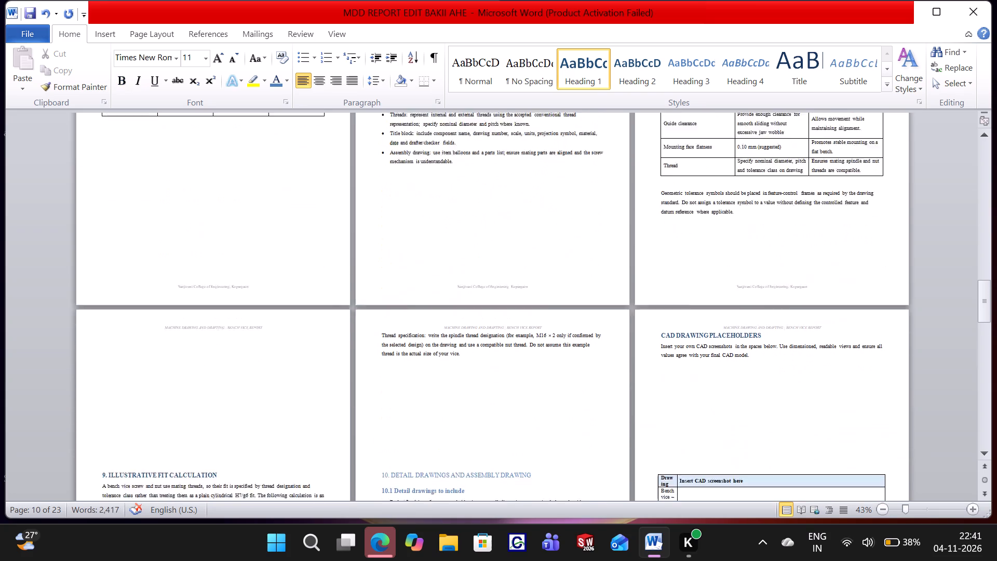
scroll(586, 371, down, 1)
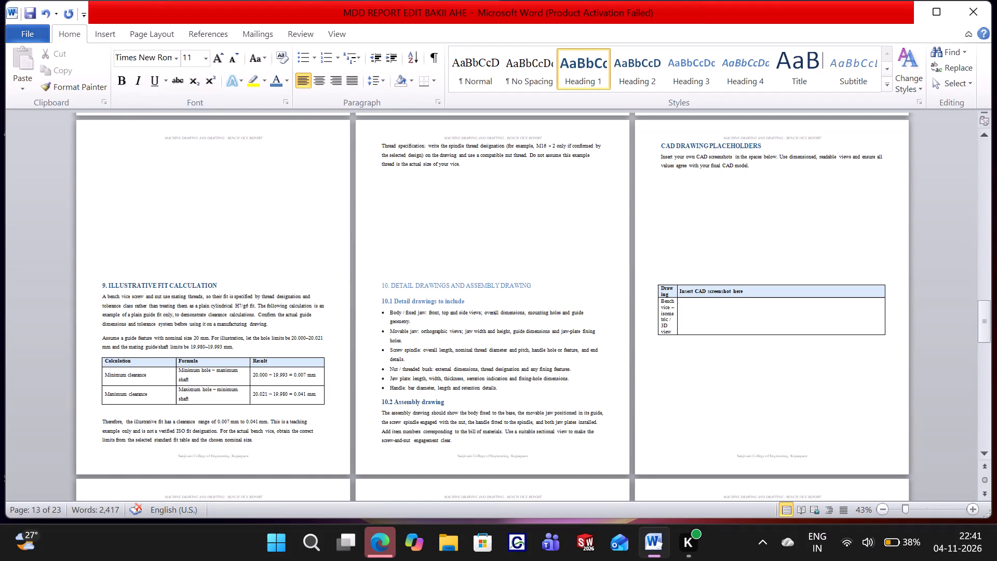
click(98, 288)
key(BackSpace)
key(BackSpace)
key(BackSpace)
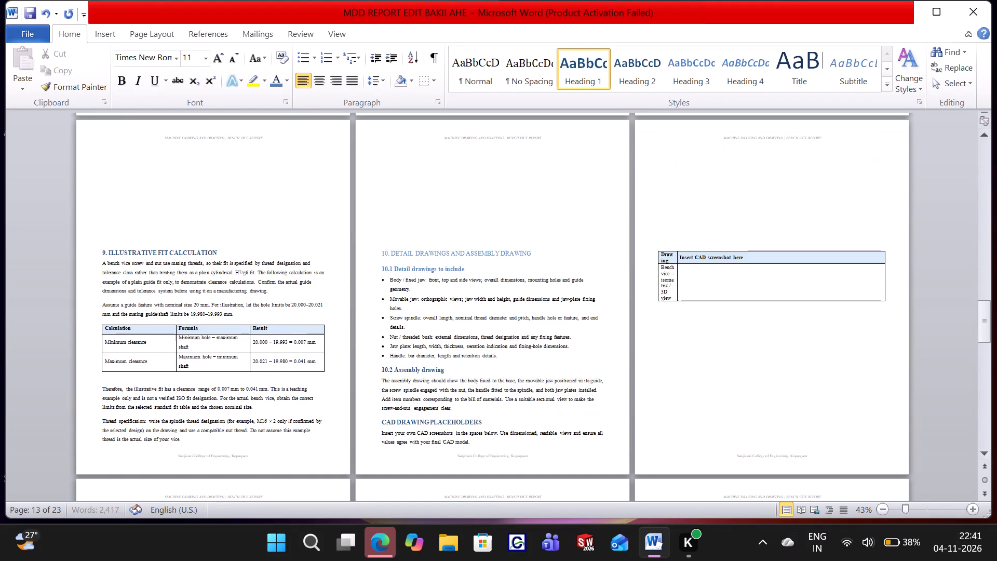
key(BackSpace)
key(BackSpace)
key(BackSpace)
key(BackSpace)
key(BackSpace)
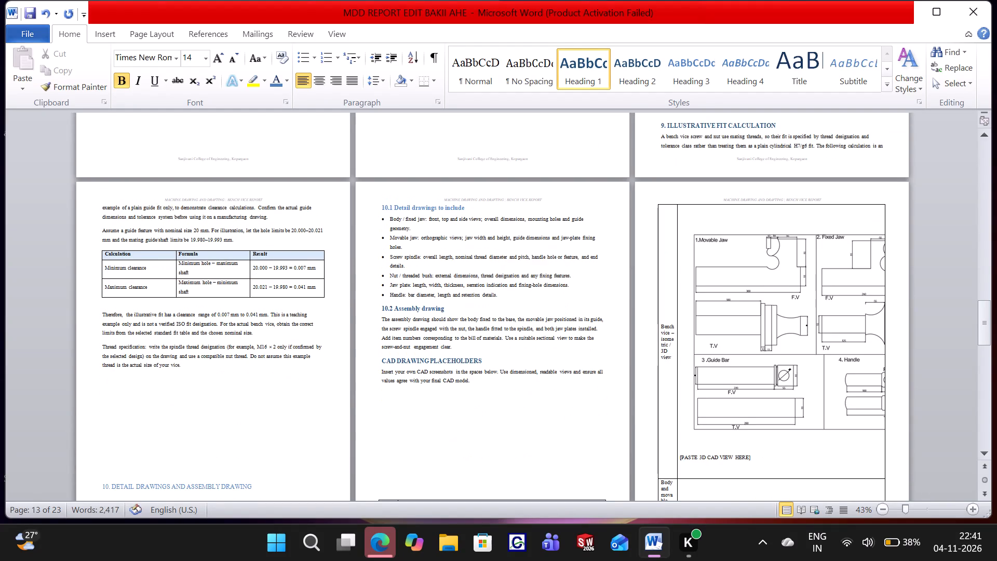
key(Return)
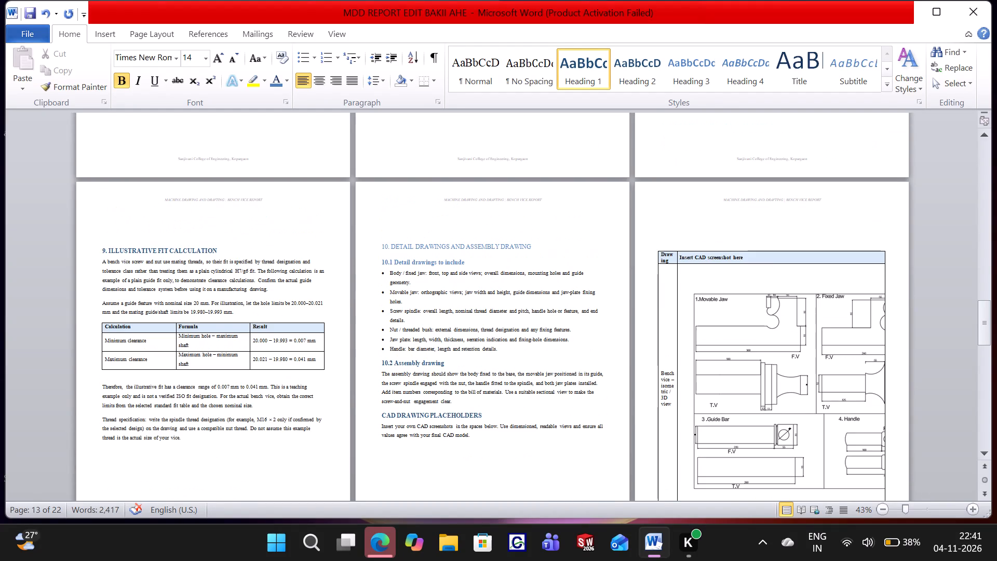
Adjust the empty lines before the "9. ILLUSTRATIVE FIT CALCULATION" heading, removing one and adding four, so it starts at the top of page 13.
click(100, 240)
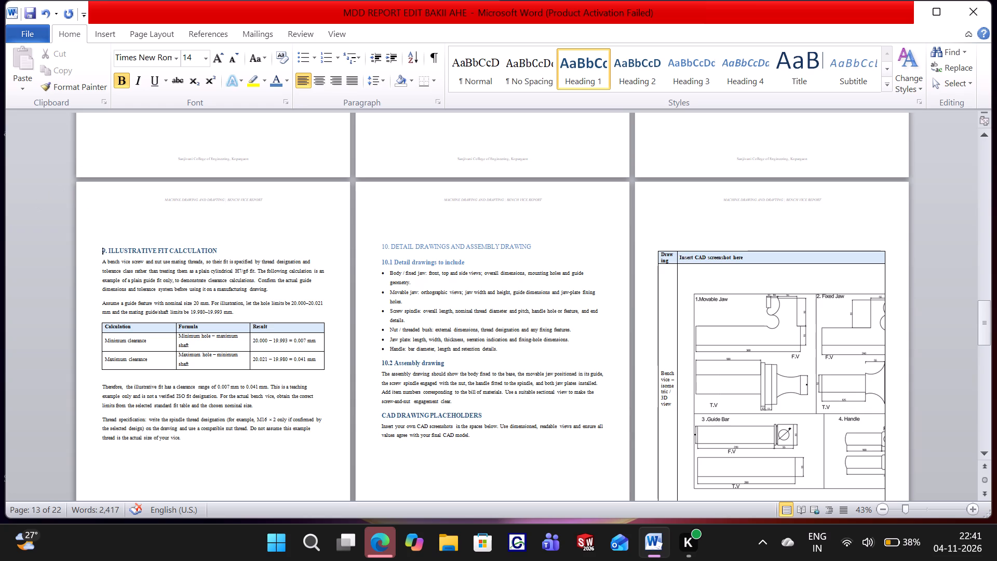
click(101, 238)
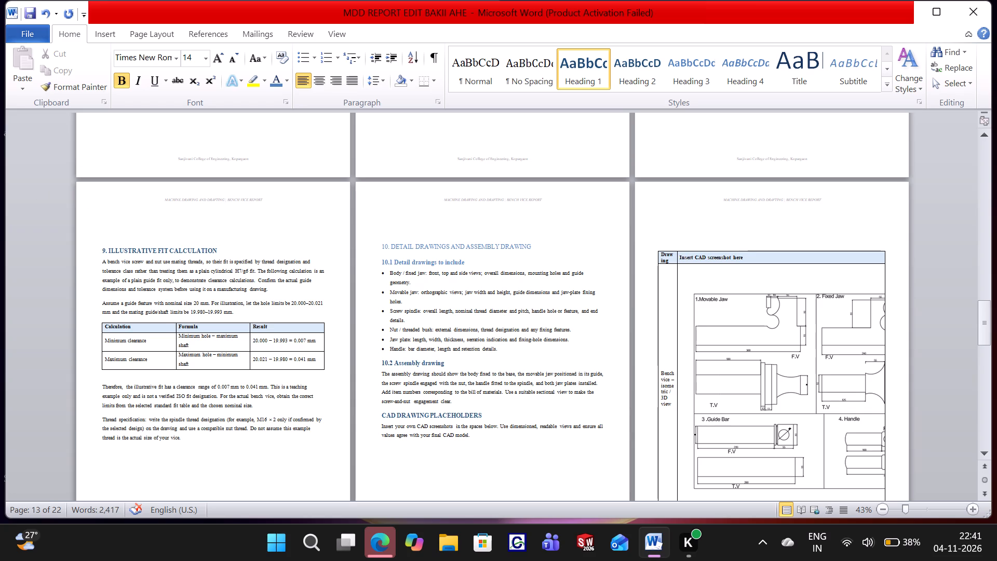
click(105, 217)
key(BackSpace)
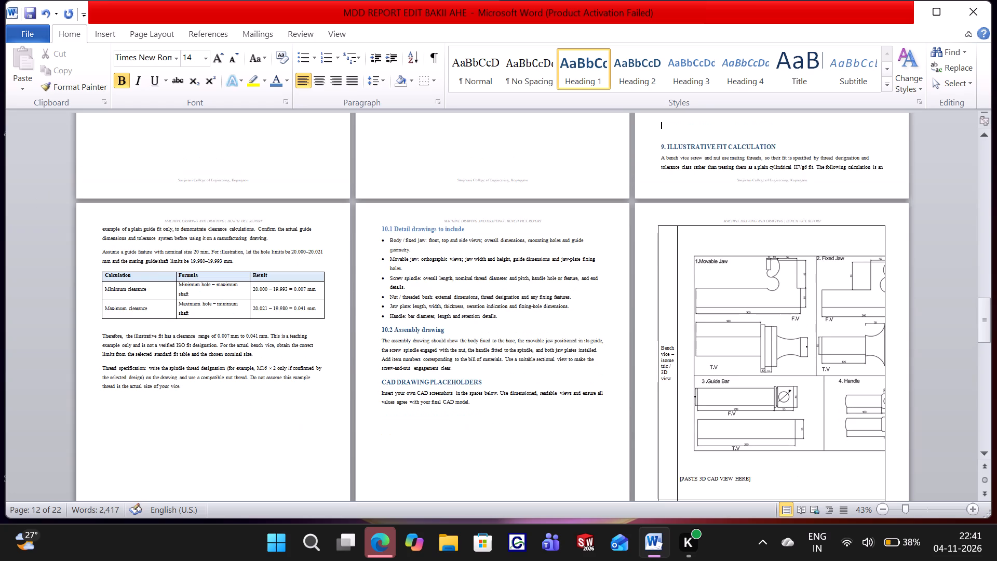
key(Return)
key(Return)
key(Return)
key(Return)
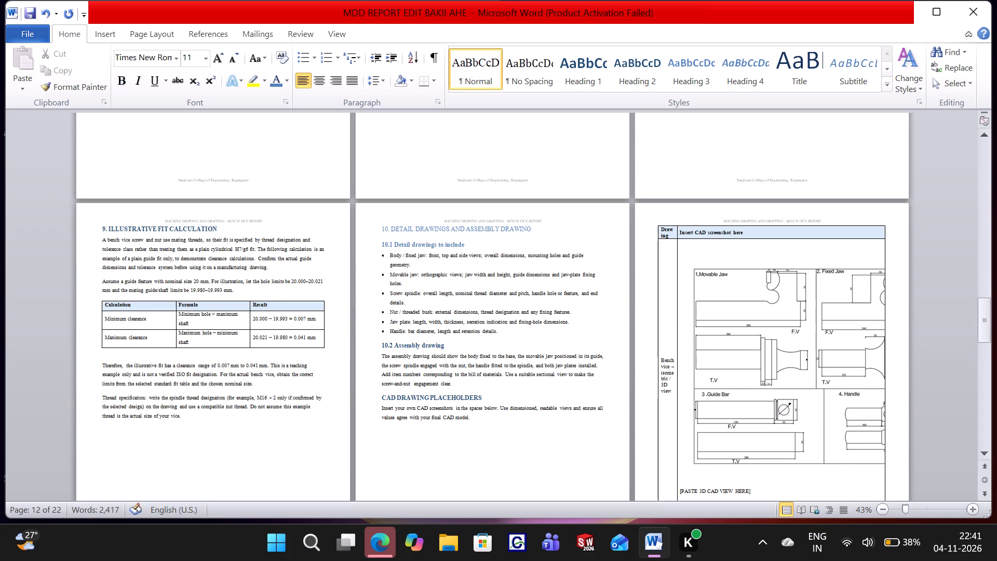
Add one empty line above the "9. ILLUSTRATIVE FIT CALCULATION" heading at the top of page 13.
key(Return)
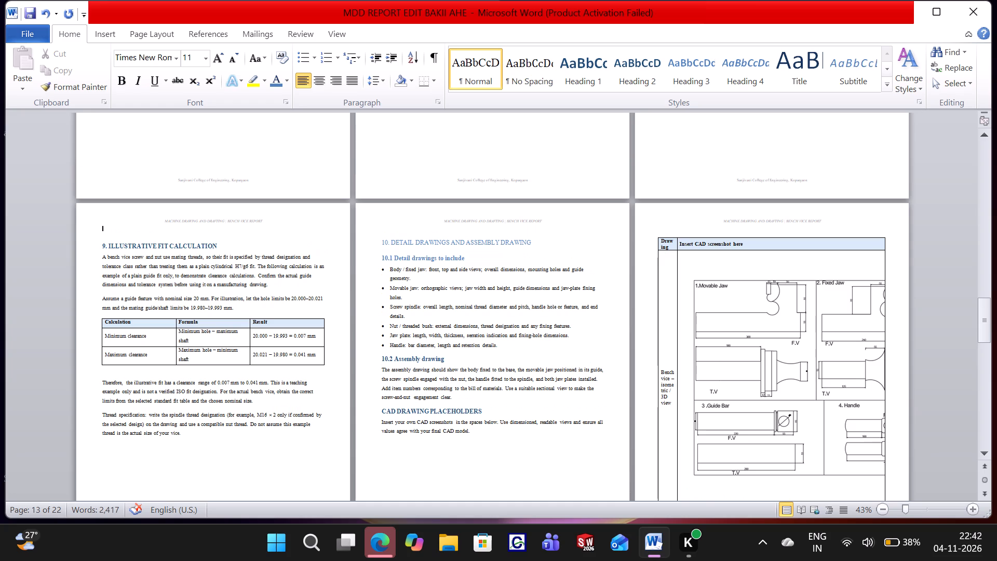
Review the pages from section 9 through "14. REFERENCES" for blank pages, heading placement and line spacing.
scroll(105, 217, down, 3)
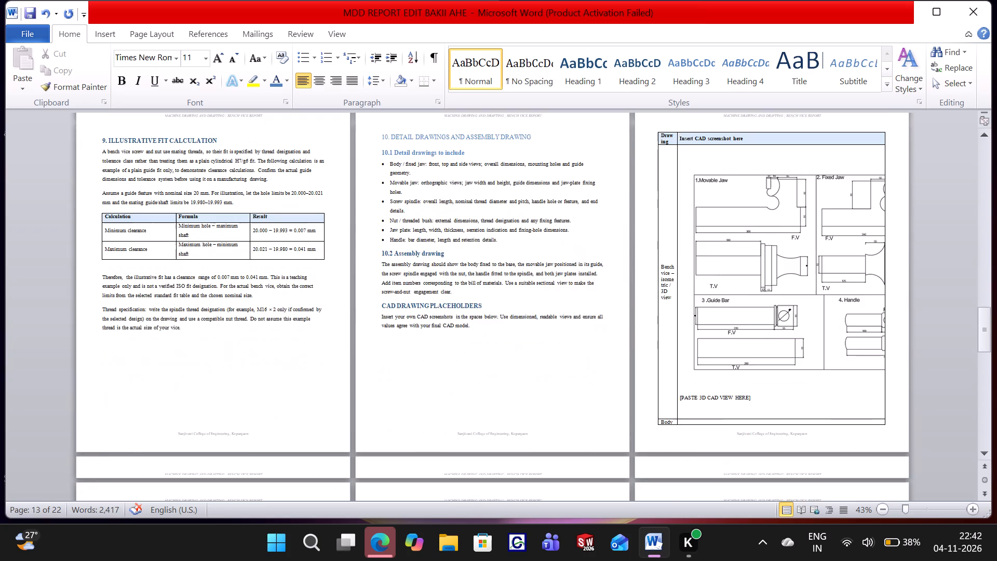
scroll(105, 217, down, 4)
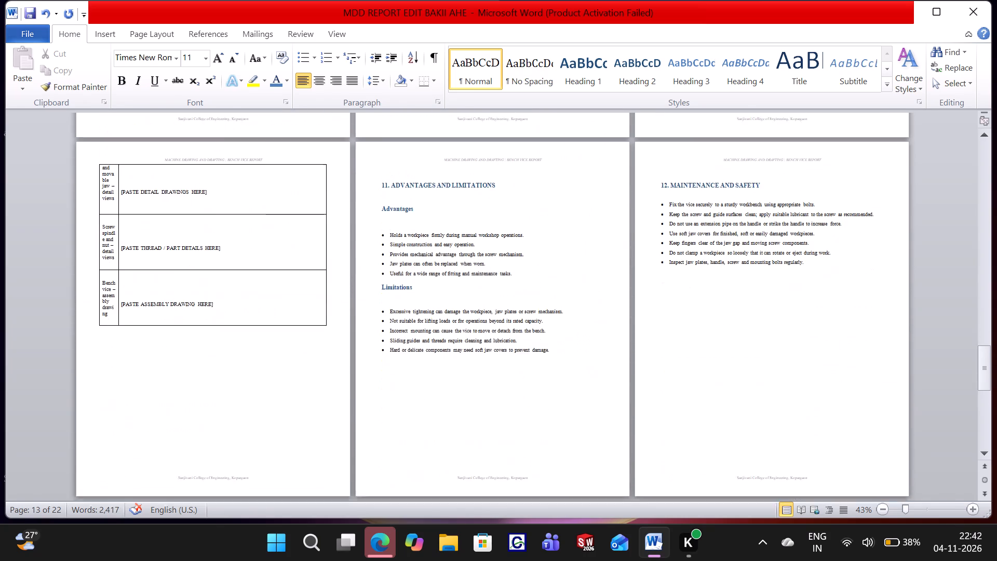
scroll(105, 217, down, 1)
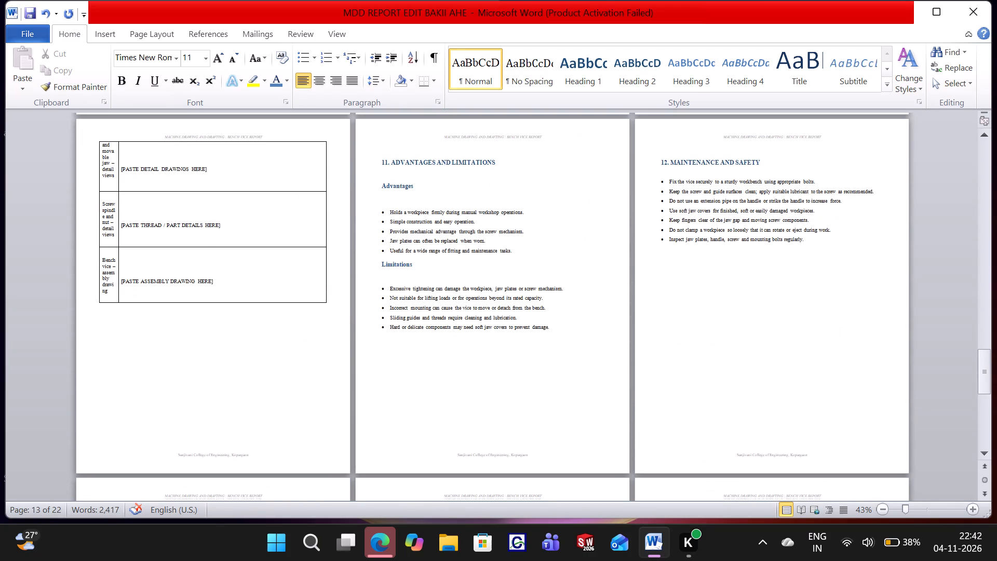
scroll(105, 217, down, 5)
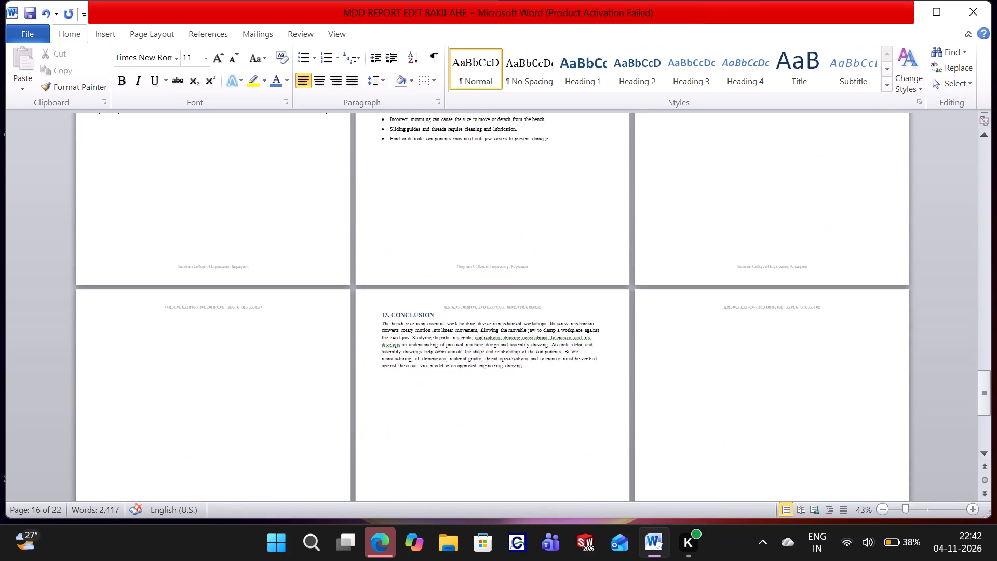
scroll(105, 217, down, 6)
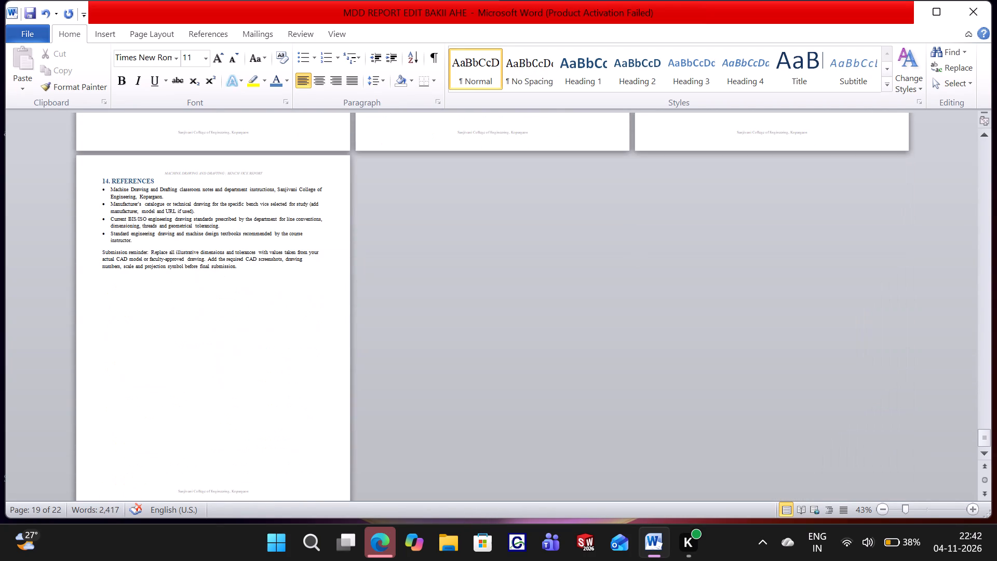
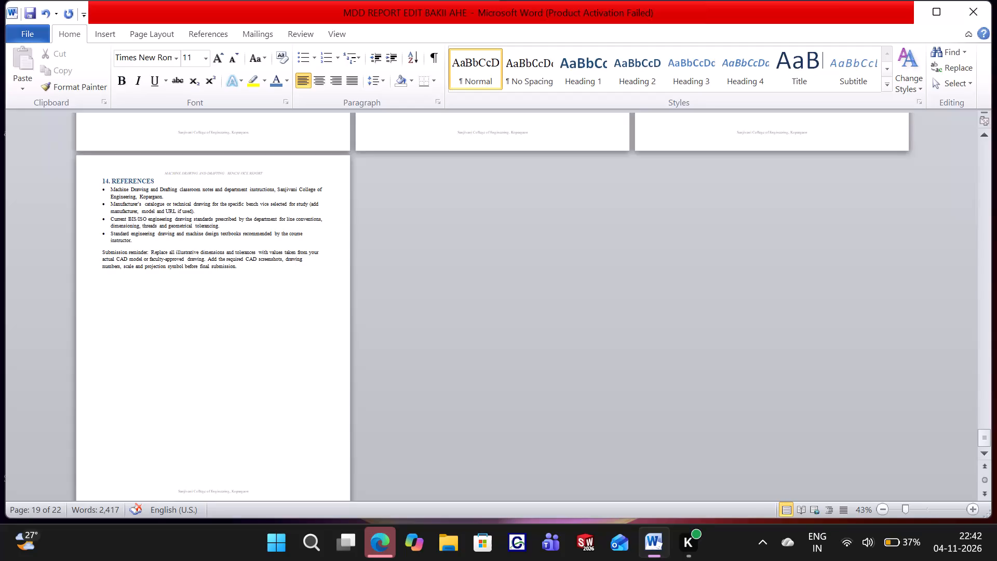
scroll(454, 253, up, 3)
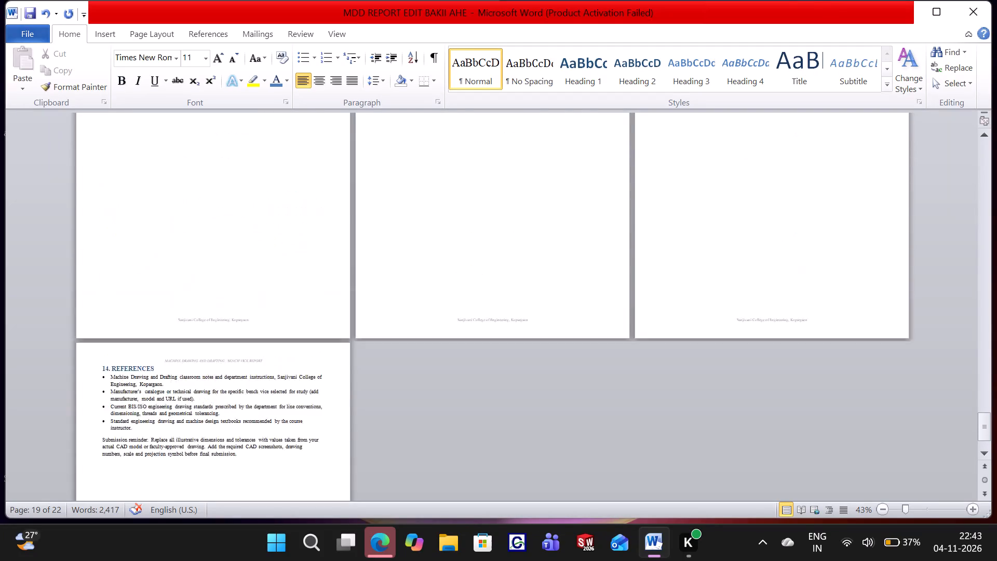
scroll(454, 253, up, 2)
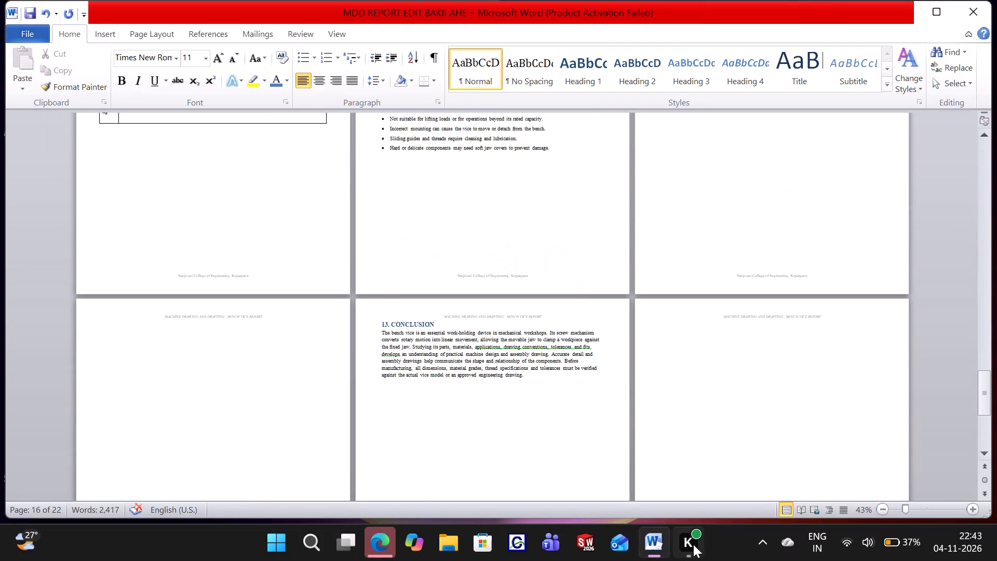
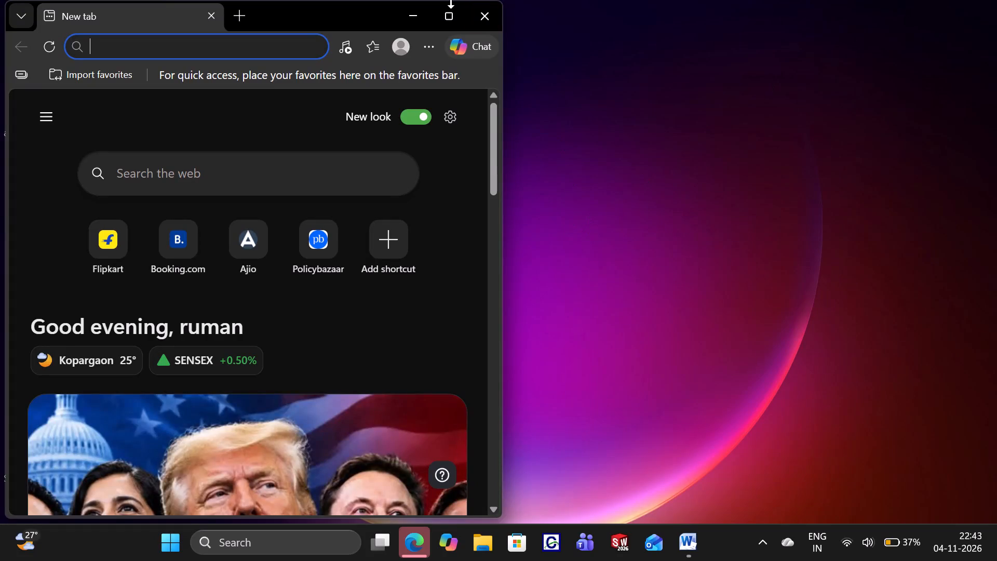
Close the Microsoft Edge browser window.
click(496, 5)
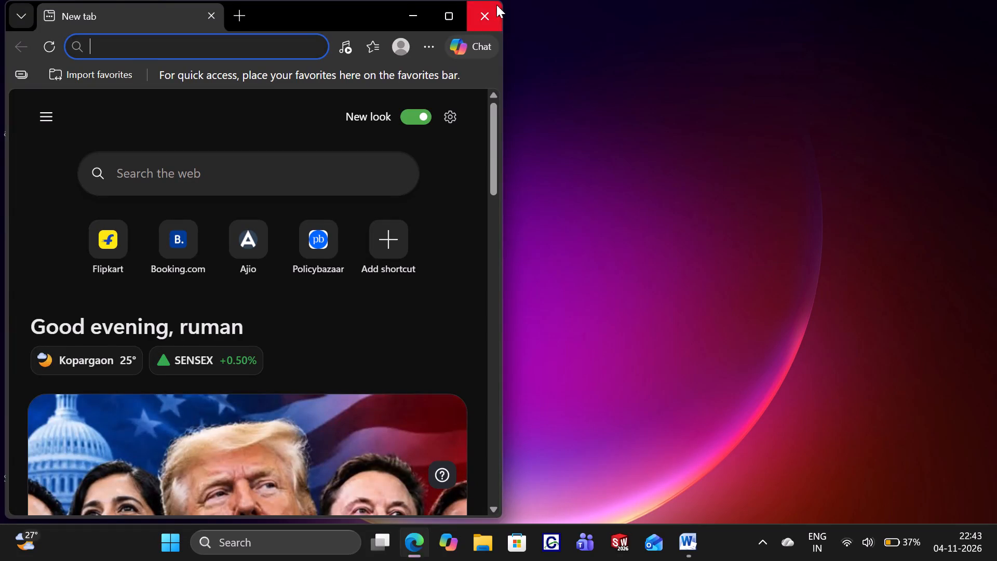
Launch the Kuro application from its desktop shortcut.
click(279, 265)
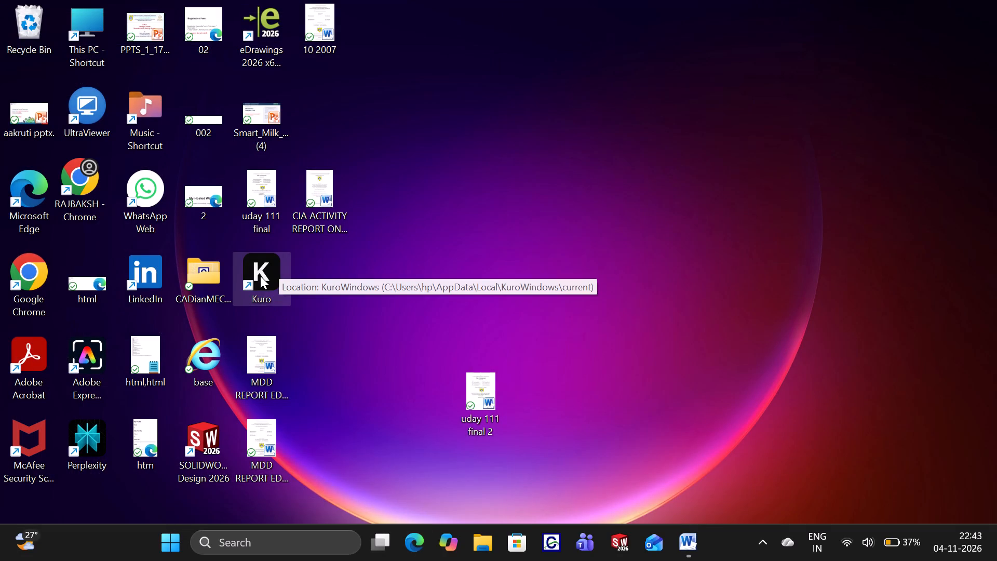
click(260, 276)
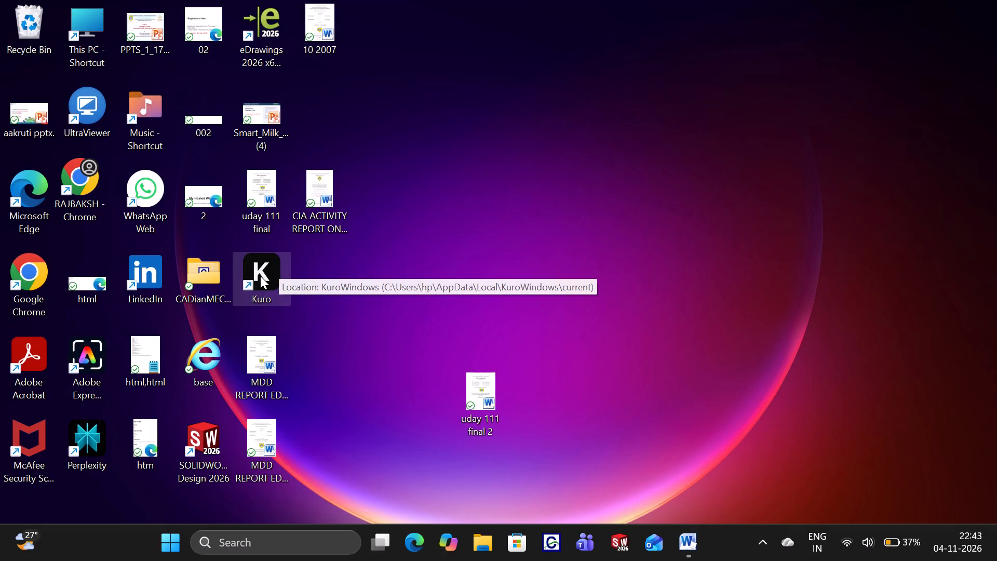
double_click(260, 276)
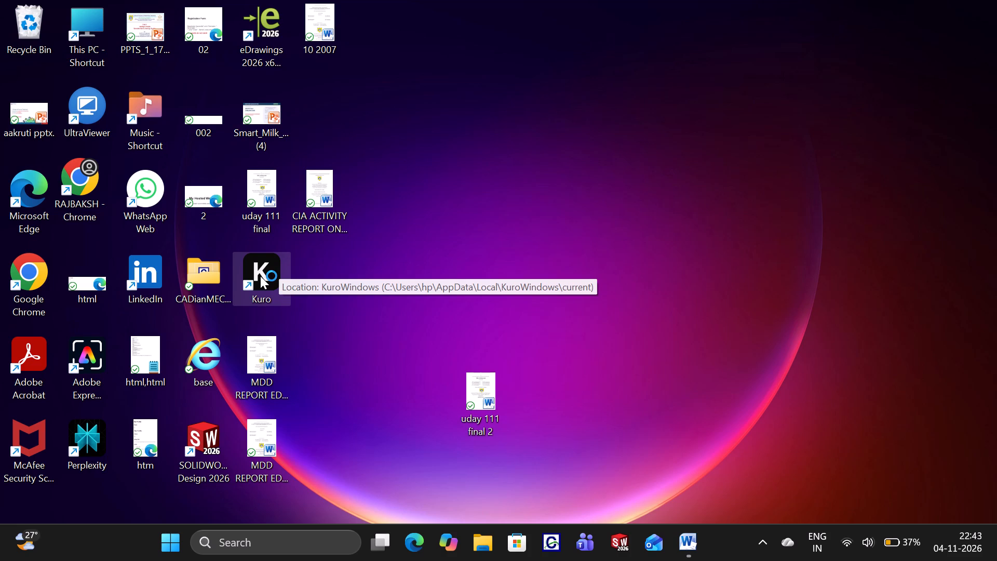
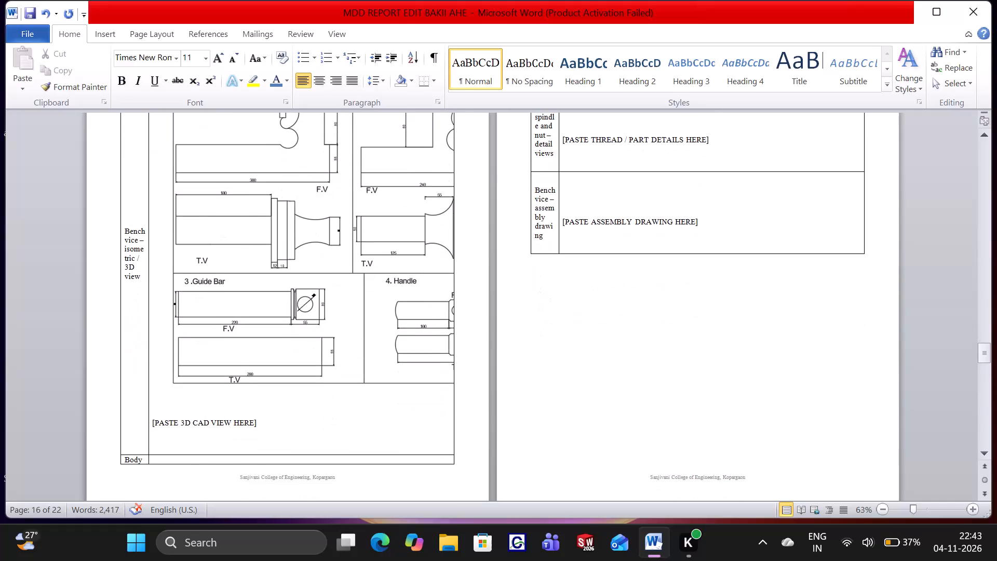
Review the report's overall page layout in a multi-page overview, including the section 9 fit calculation and section 10 drawing pages.
ctrl+scroll(575, 342, down, 2)
scroll(575, 342, right, 1)
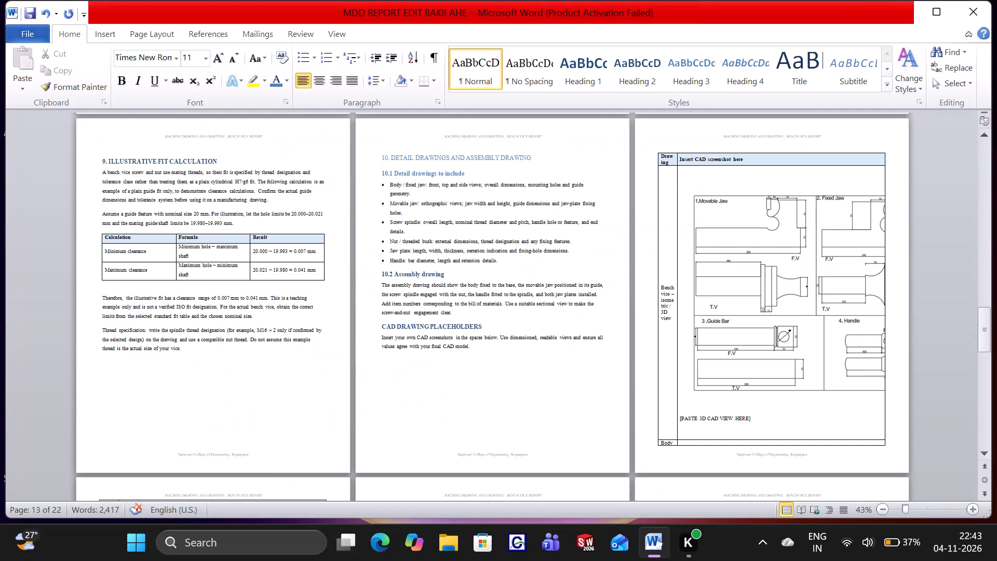
ctrl+scroll(575, 342, down, 4)
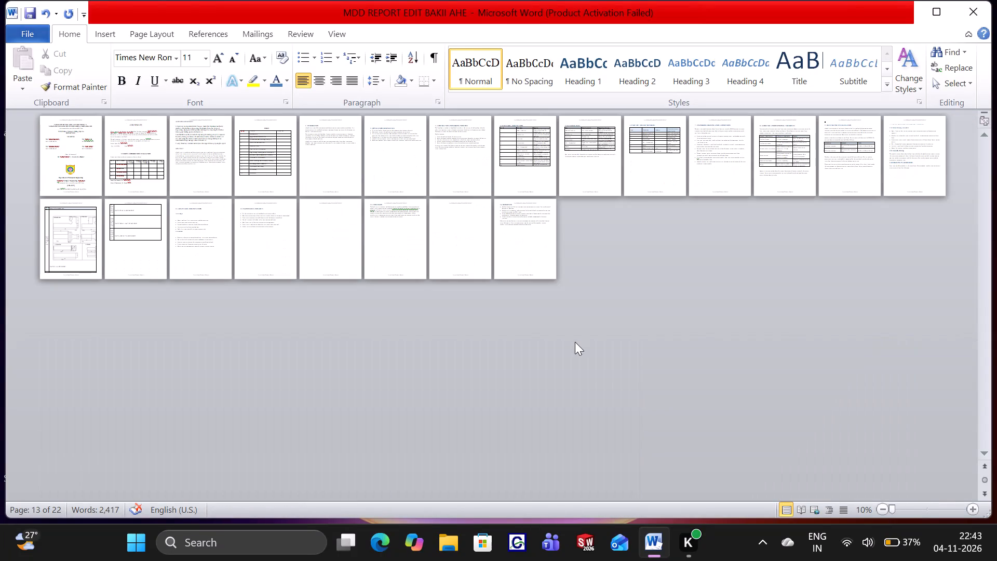
ctrl+scroll(575, 342, up, 4)
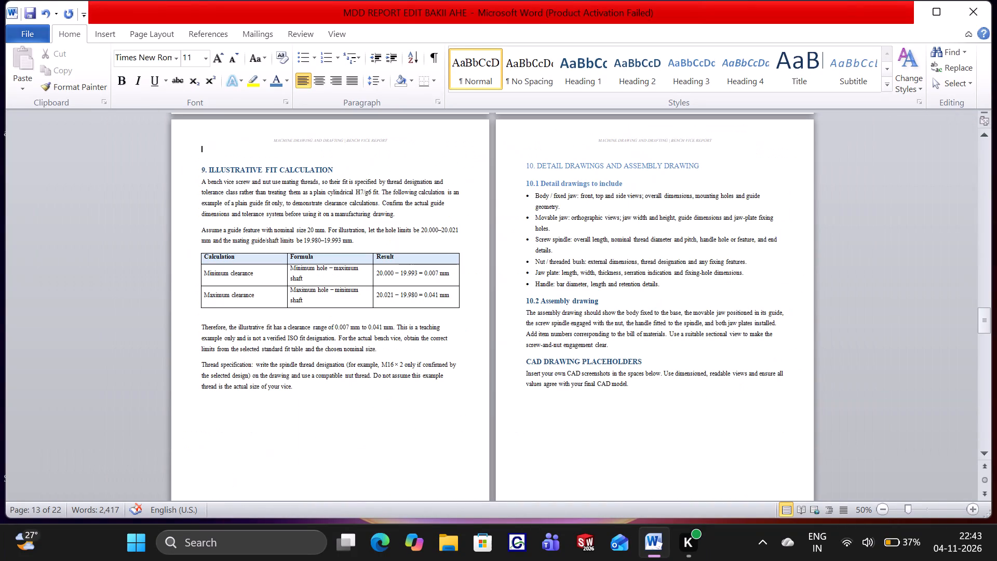
scroll(575, 342, up, 1)
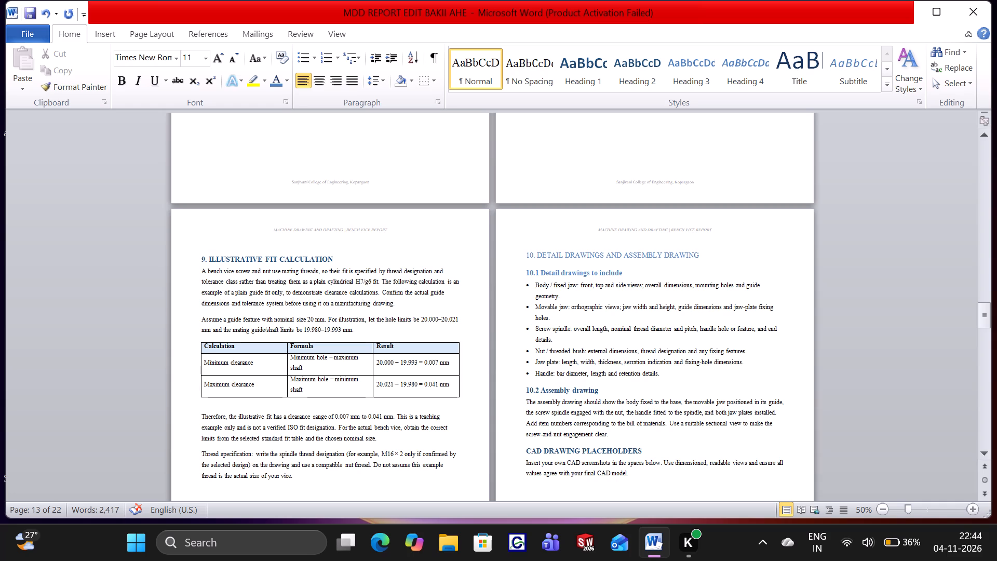
scroll(585, 369, down, 1)
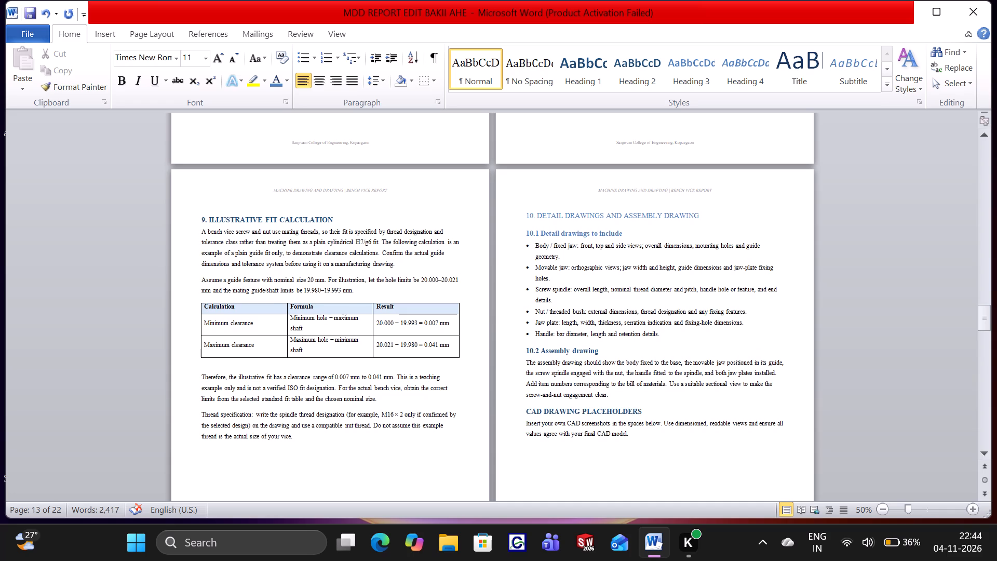
scroll(585, 369, down, 1)
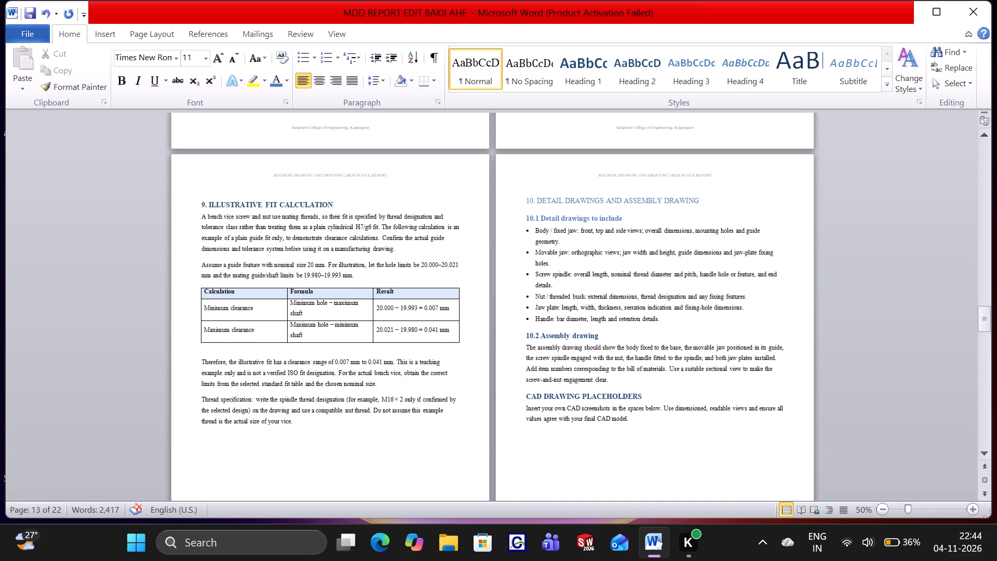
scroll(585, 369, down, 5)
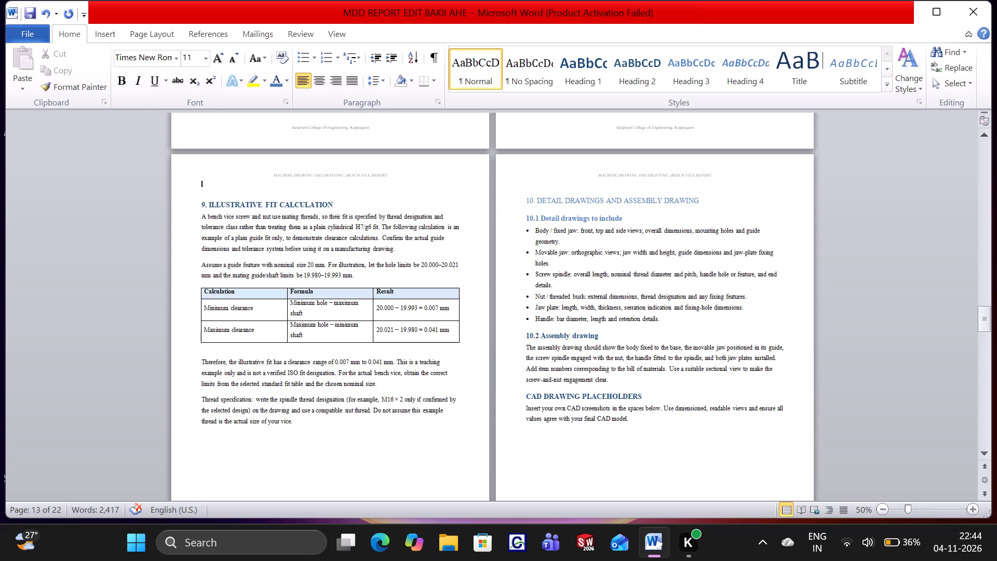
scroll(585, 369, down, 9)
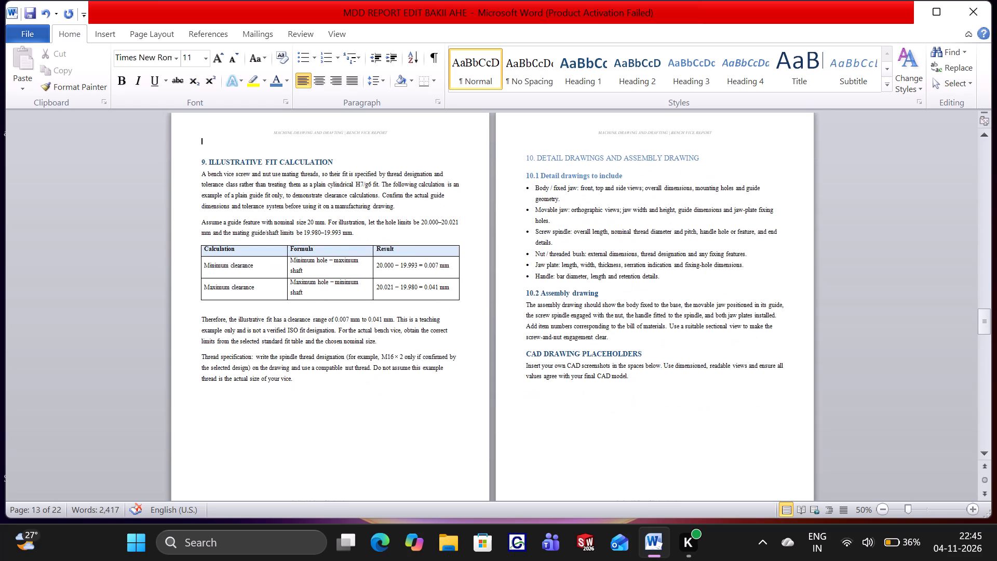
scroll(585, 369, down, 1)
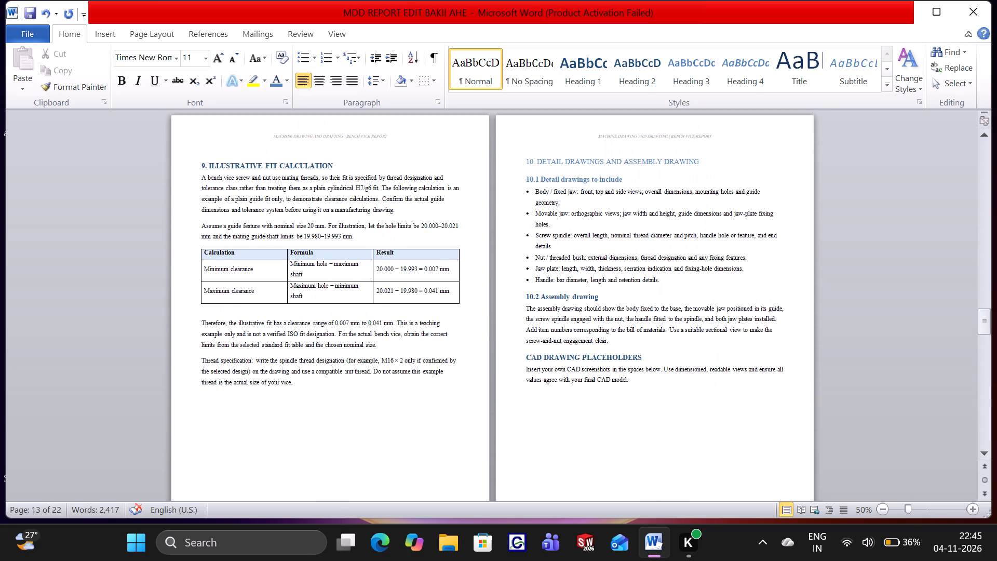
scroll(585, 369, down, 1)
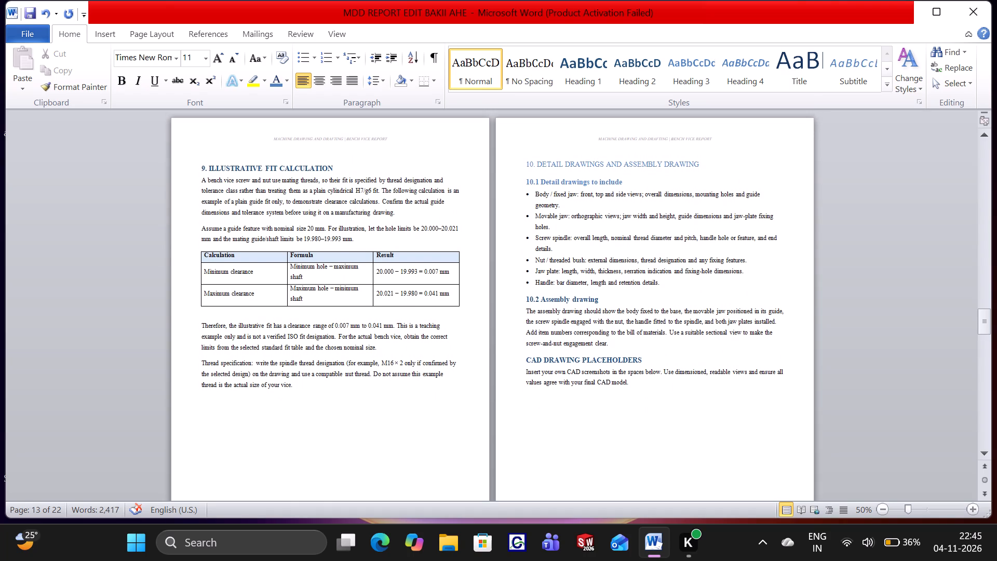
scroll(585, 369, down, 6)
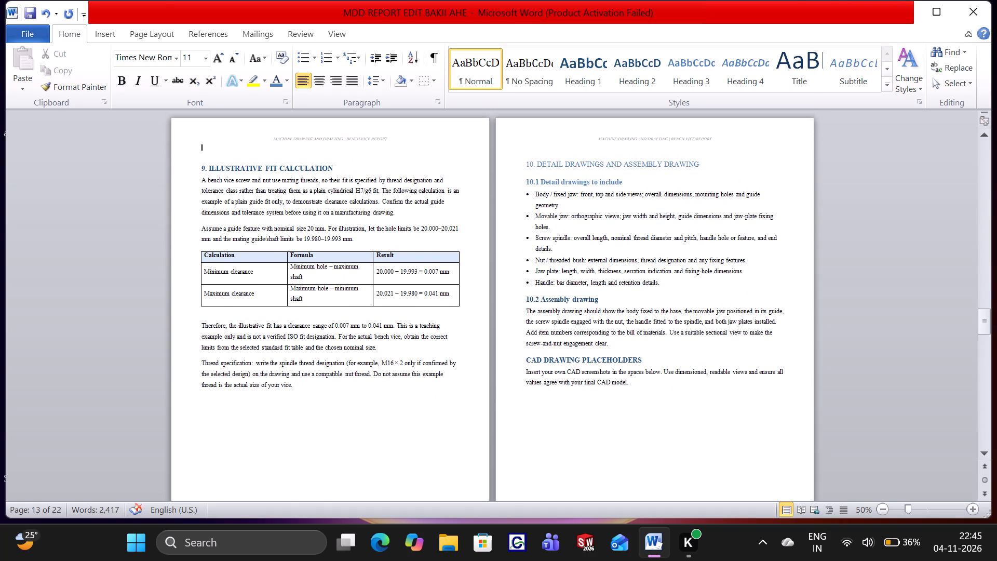
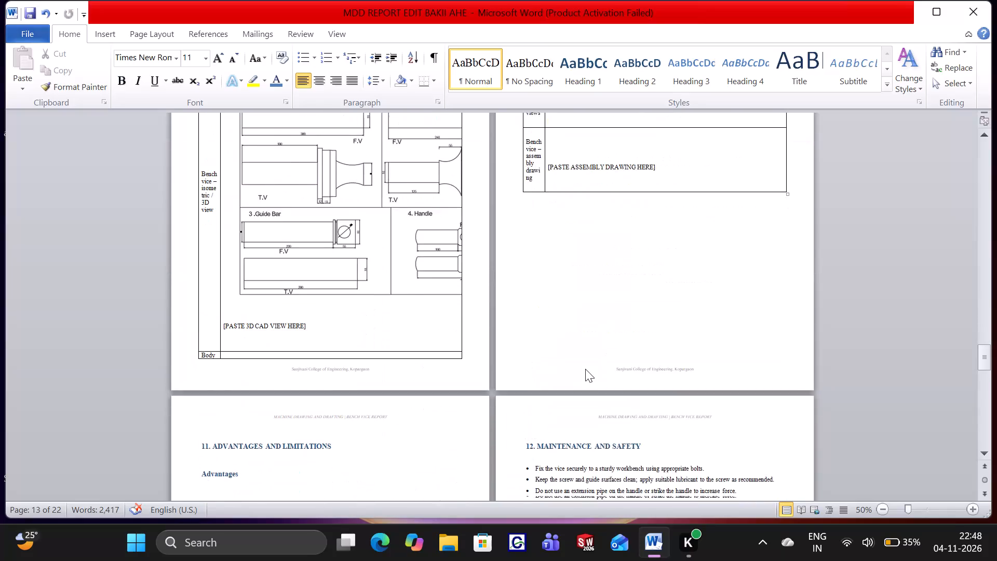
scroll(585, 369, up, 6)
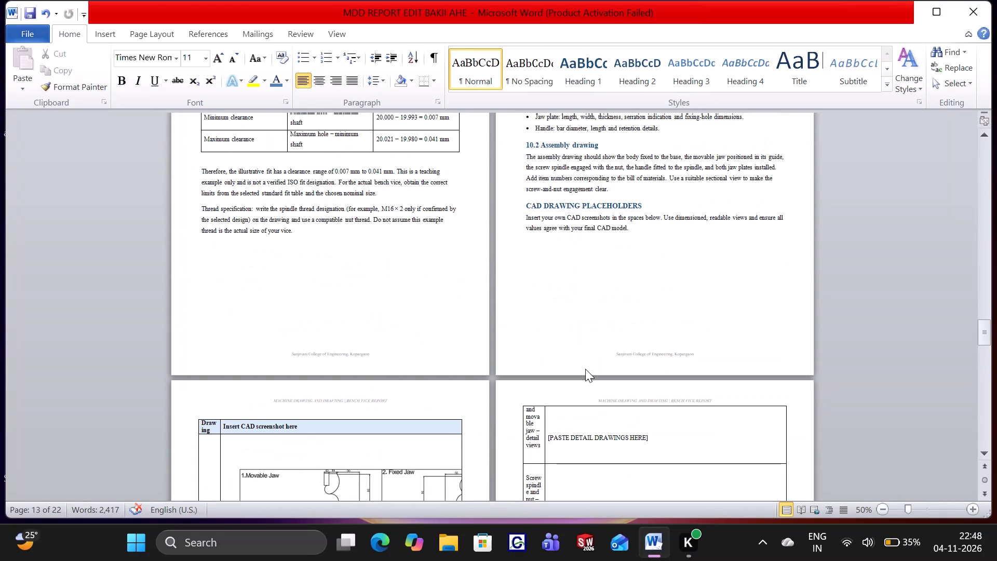
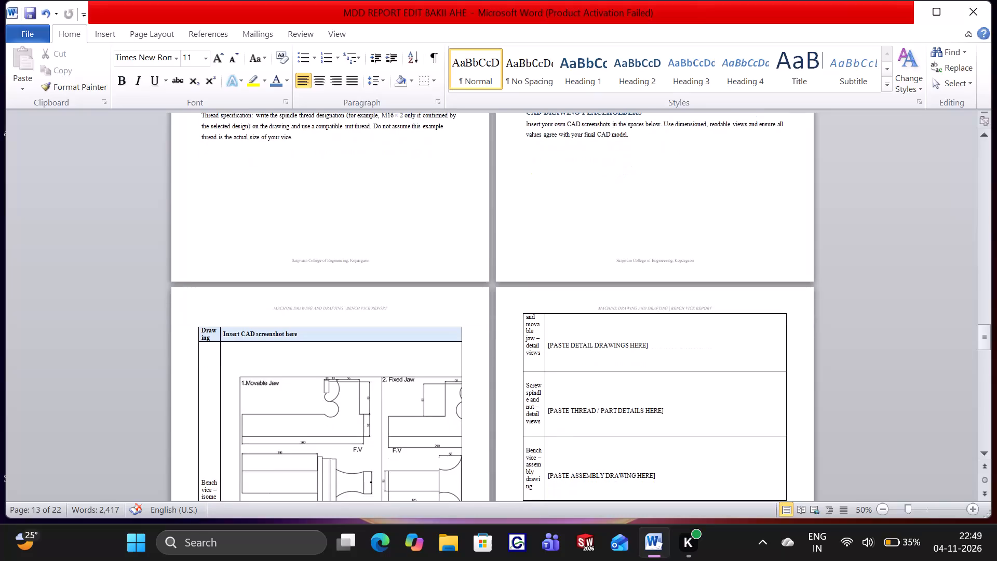
Set 1.5 line spacing on sections 11. Advantages and Limitations and 12. Maintenance and Safety.
scroll(585, 369, down, 3)
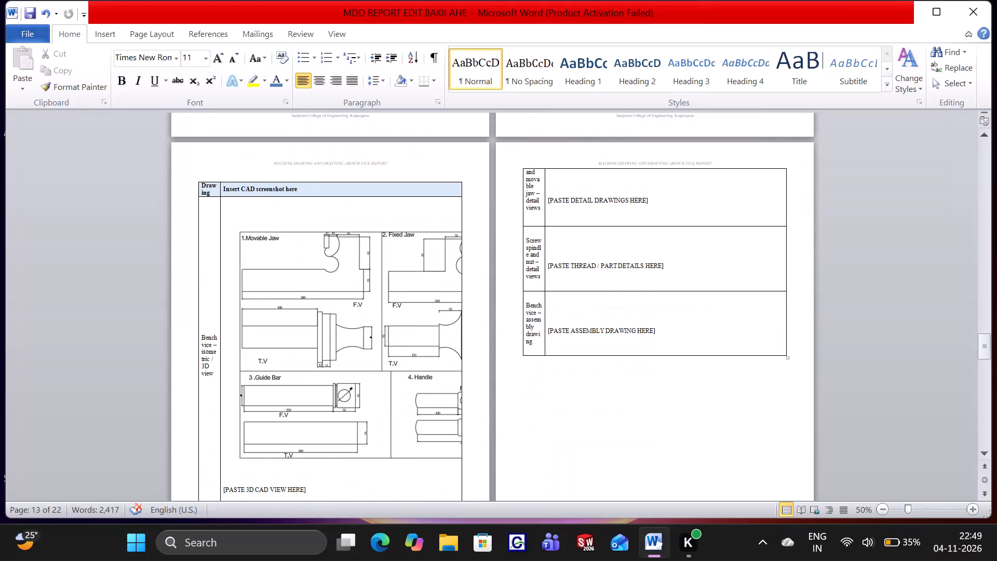
scroll(587, 365, down, 2)
scroll(587, 210, up, 1)
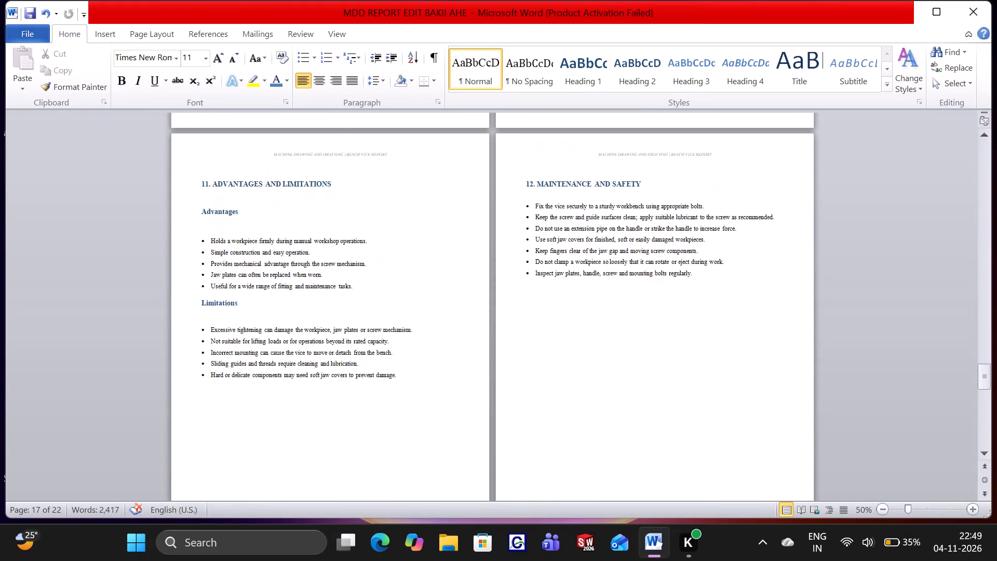
scroll(587, 210, up, 1)
drag(524, 259, 520, 241)
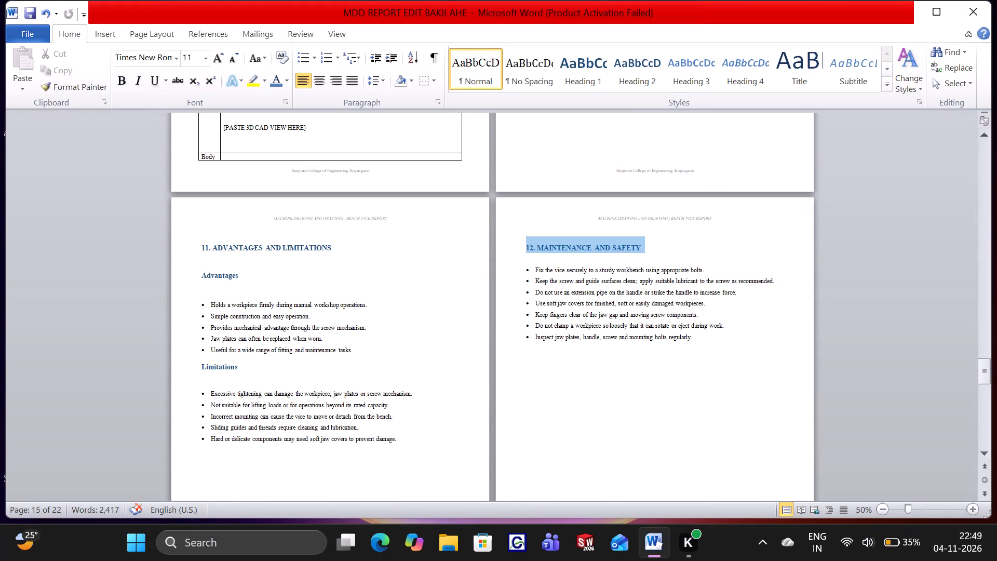
drag(520, 241, 521, 242)
click(521, 242)
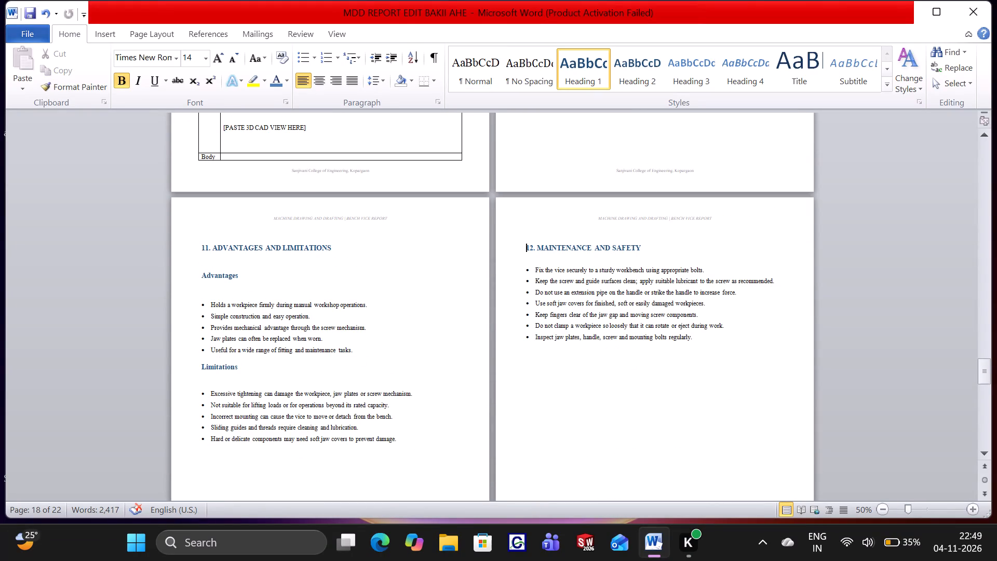
drag(705, 352, 521, 196)
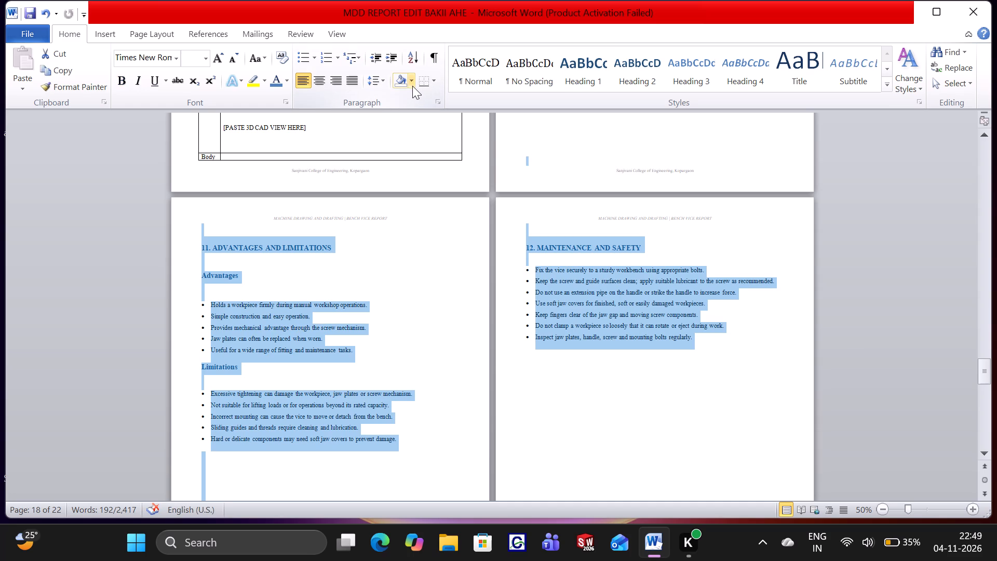
click(382, 78)
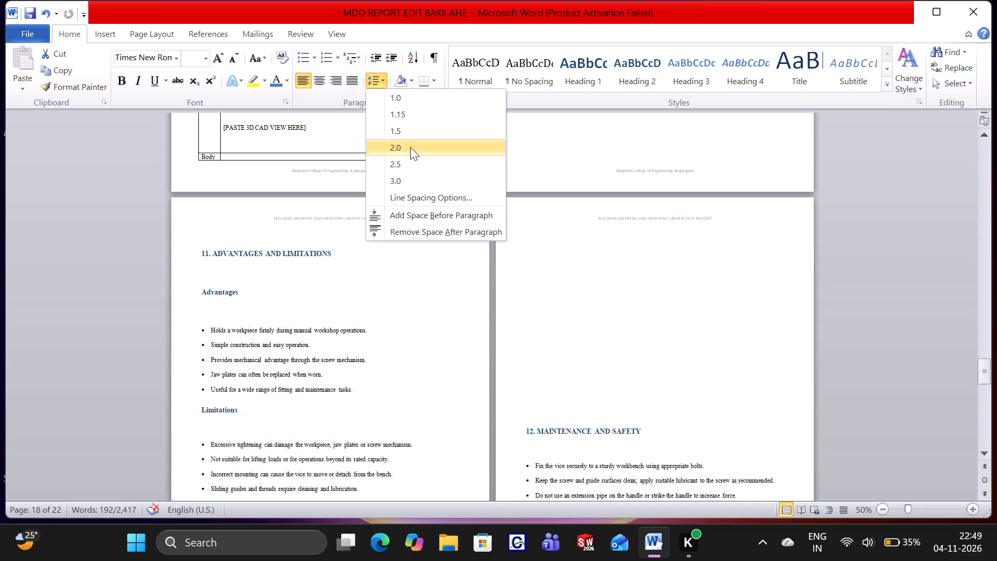
click(409, 130)
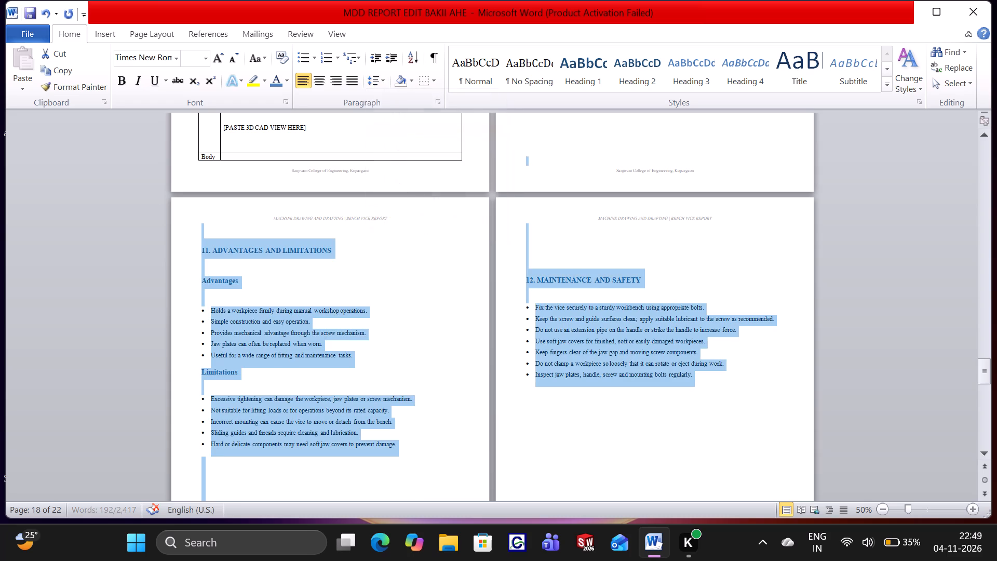
Delete the extra blank lines above the 12. Maintenance and Safety heading, aligning it with the section 11 heading.
scroll(367, 303, down, 4)
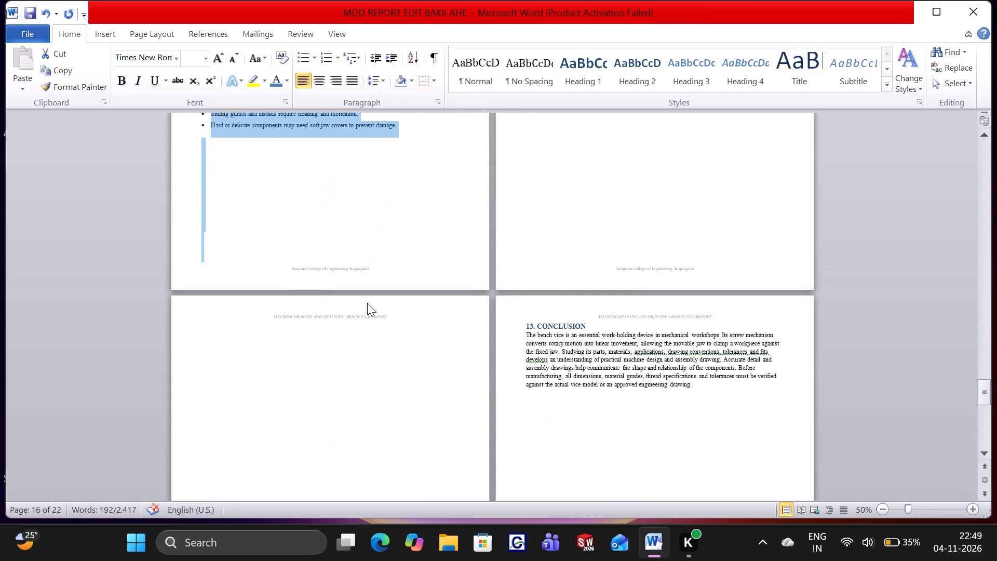
scroll(367, 303, up, 7)
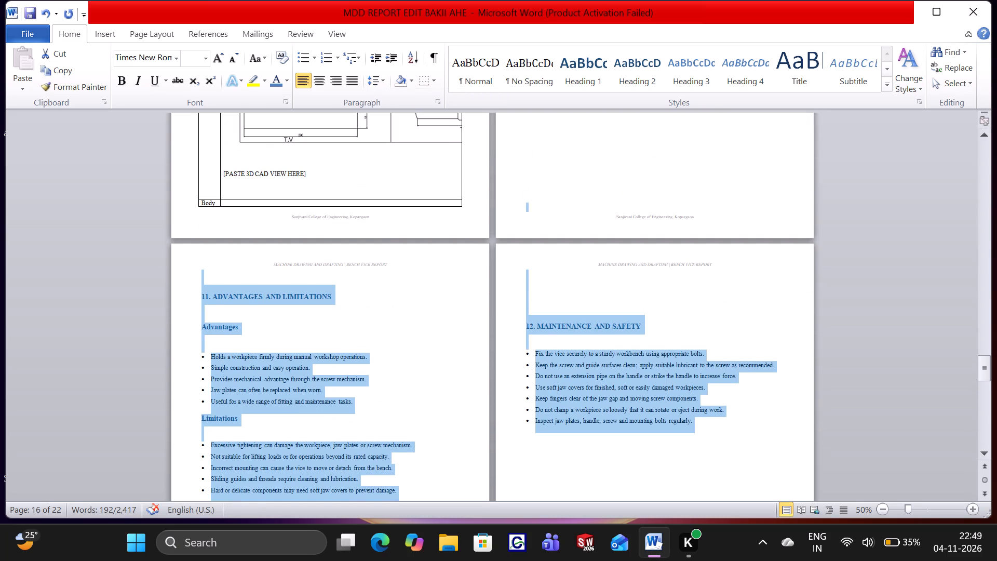
click(527, 319)
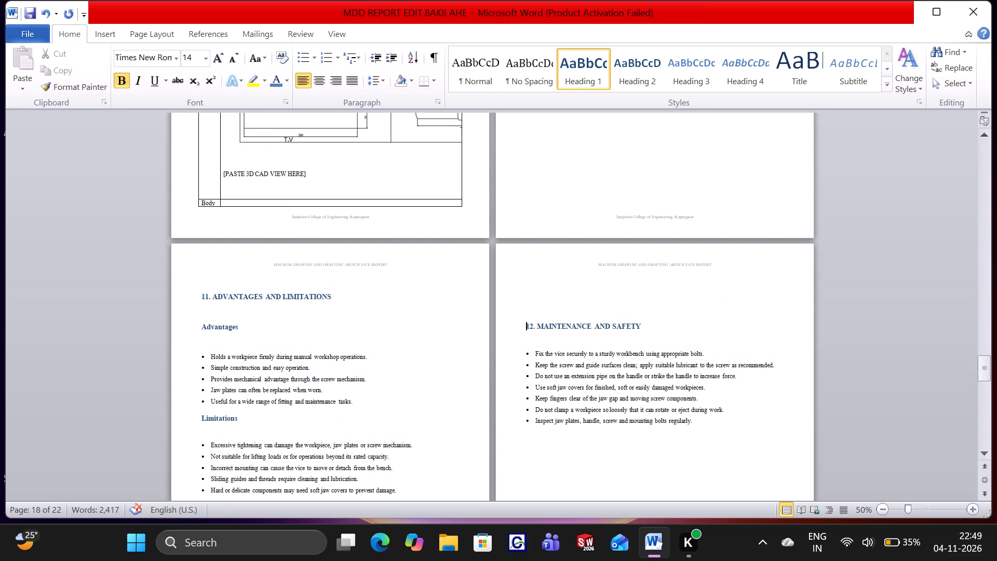
key(BackSpace)
key(BackSpace)
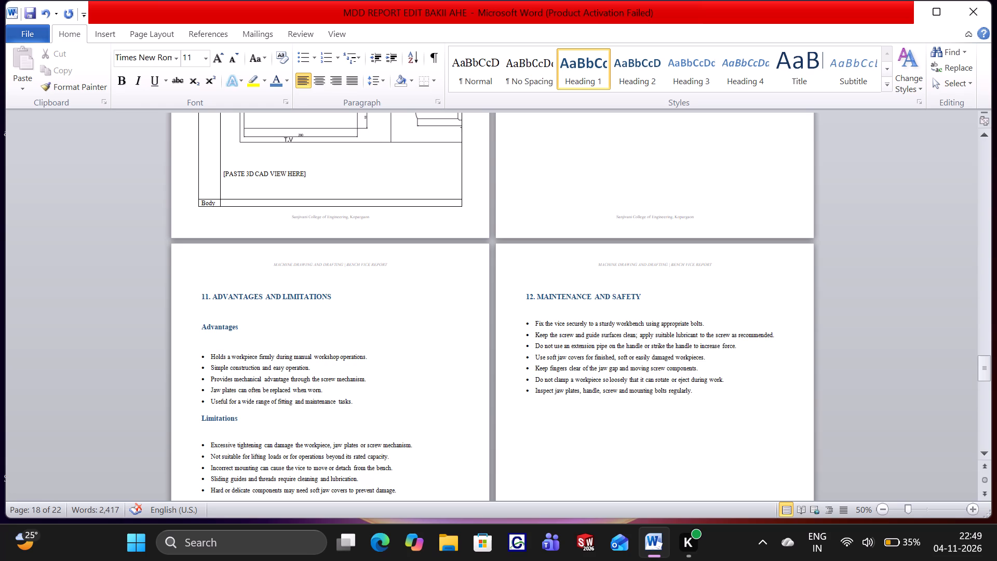
Adjust the blank lines before the 13. Conclusion heading so the section starts near the top of page 19.
scroll(527, 319, down, 1)
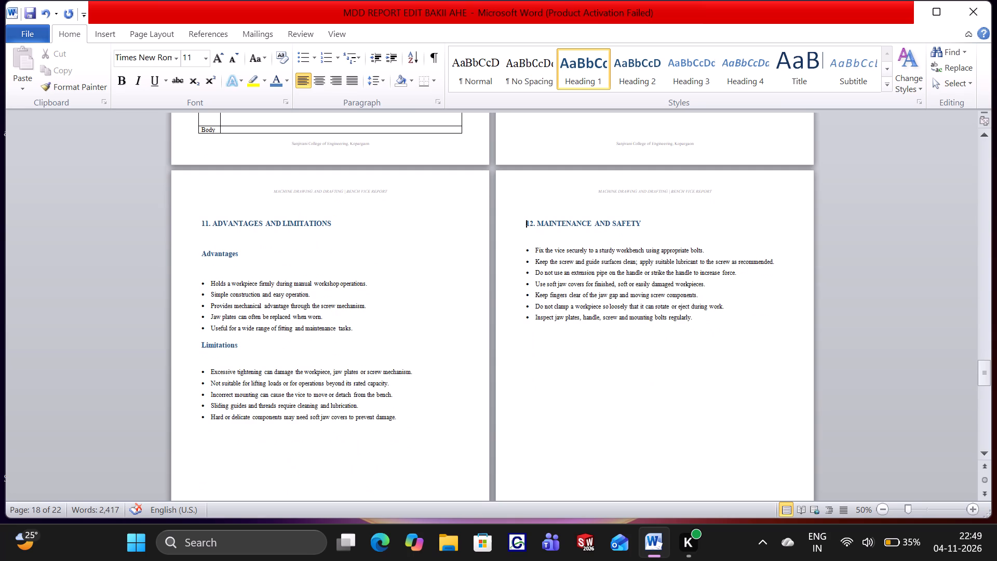
scroll(527, 319, up, 8)
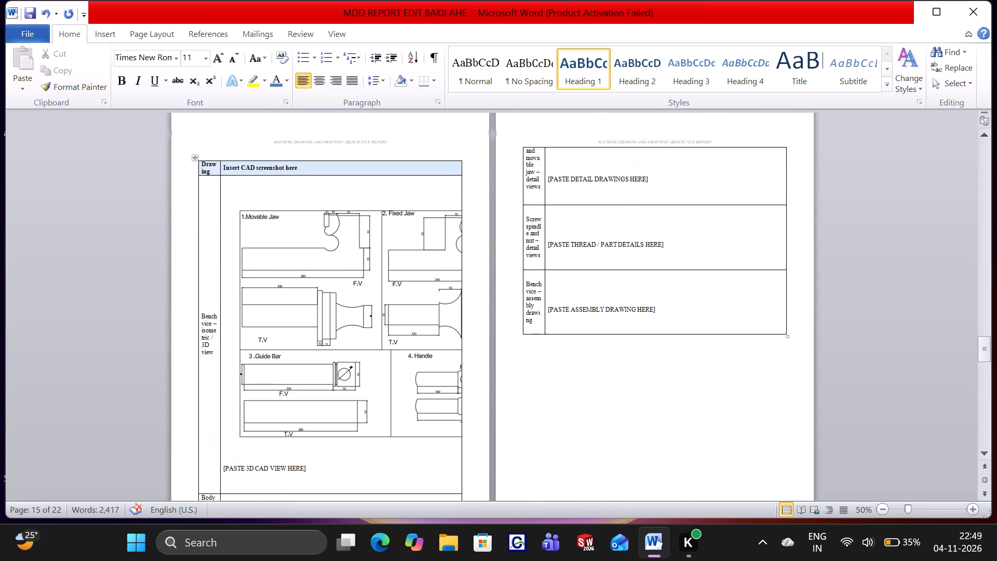
scroll(527, 319, up, 1)
scroll(527, 319, down, 6)
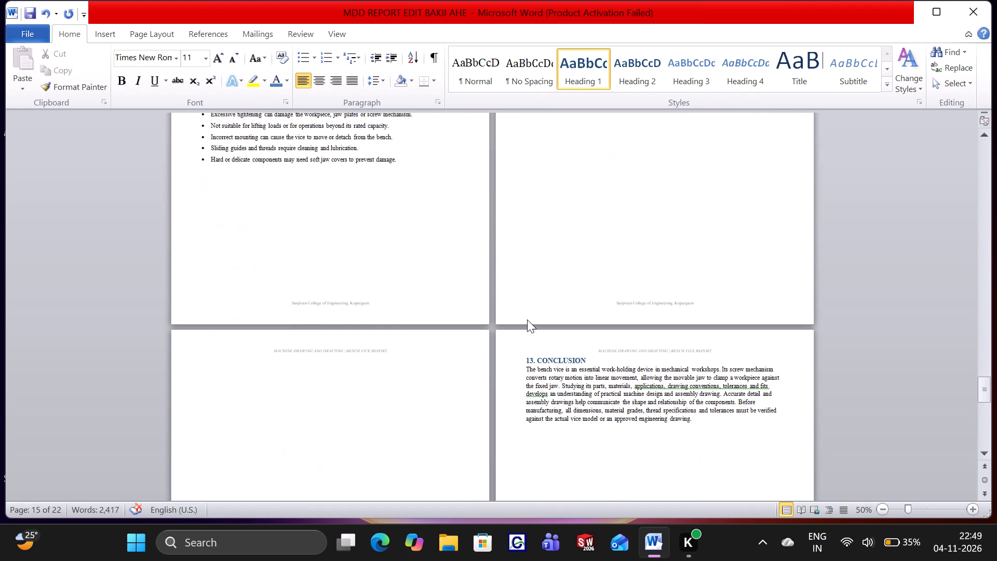
click(522, 356)
key(BackSpace)
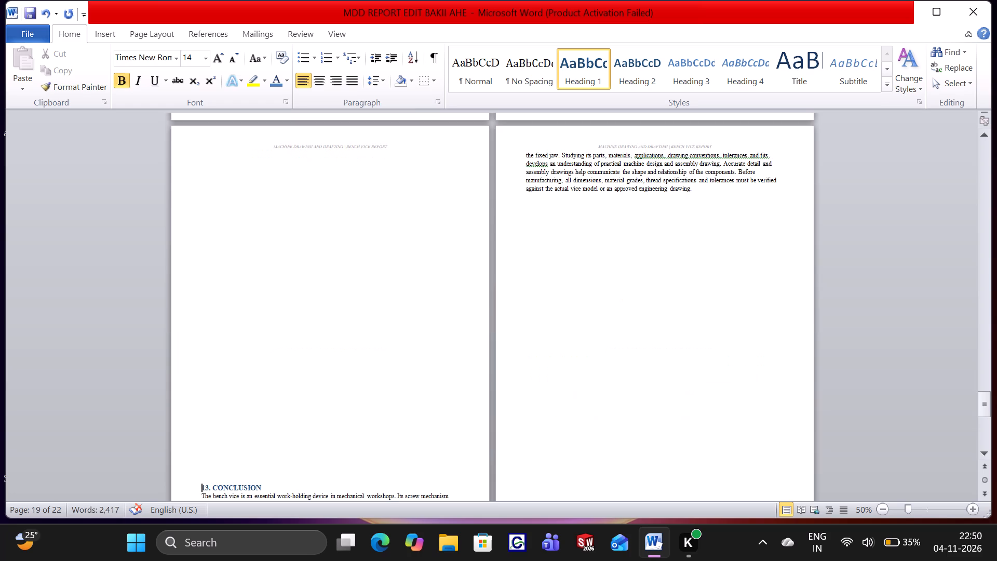
key(BackSpace)
key(BackSpace)
key(BackSpace)
key(BackSpace)
key(BackSpace)
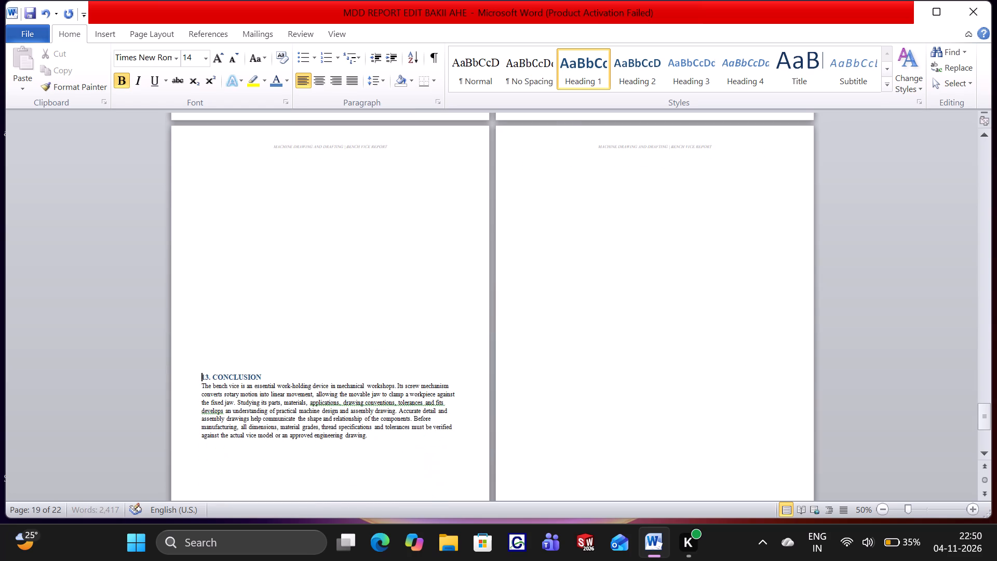
key(BackSpace)
key(BackSpace)
key(Return)
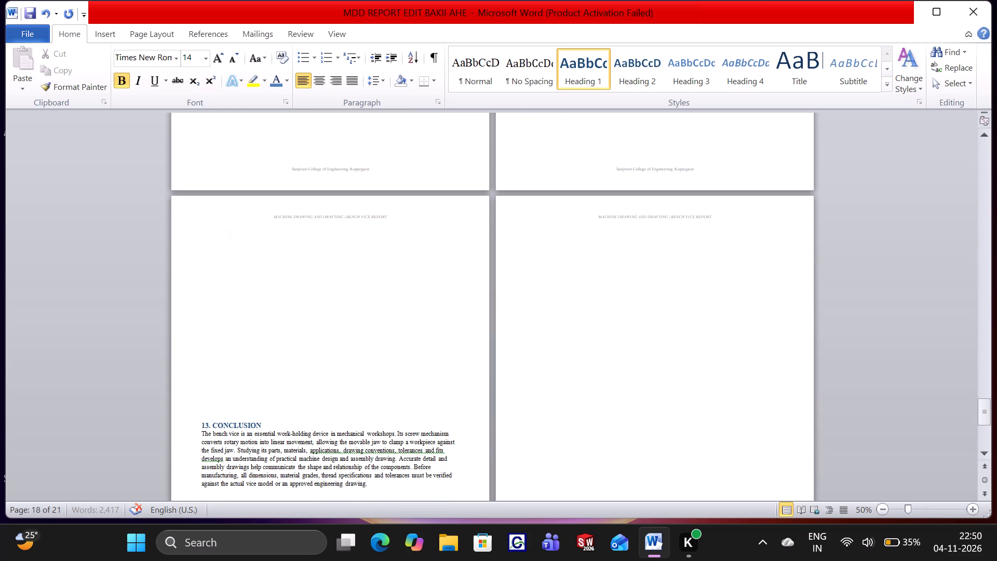
click(194, 375)
key(BackSpace)
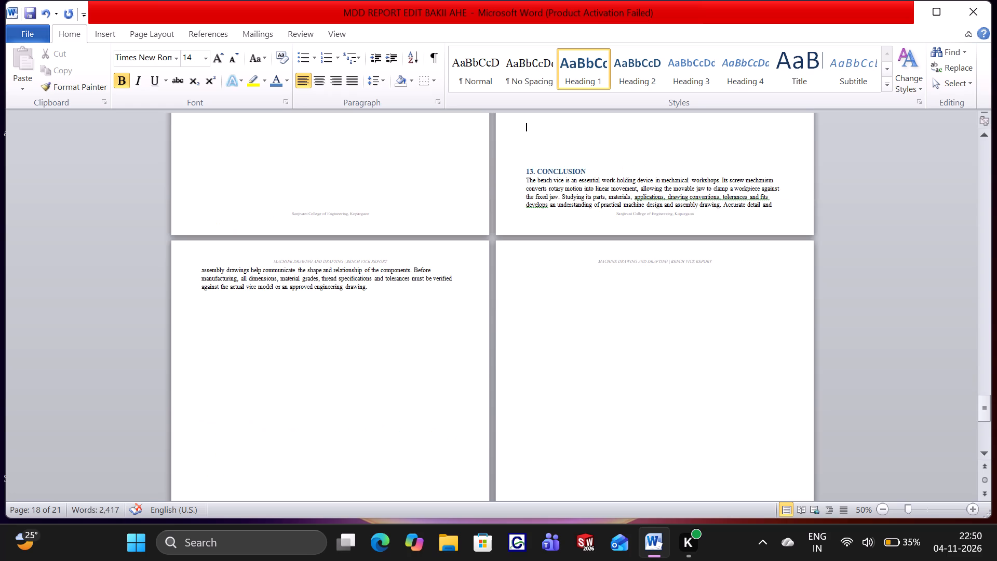
key(Return)
key(Return)
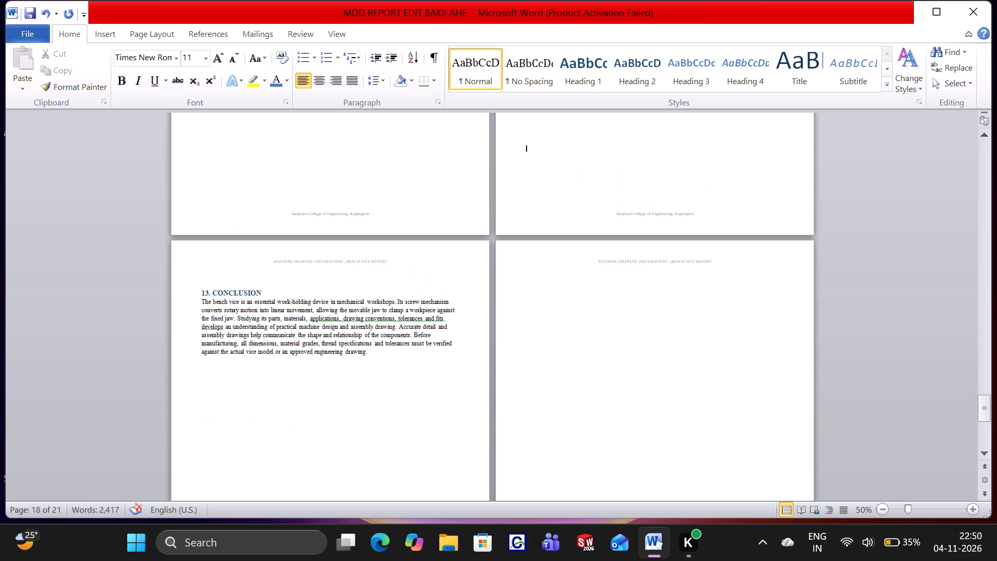
Set 1.5 line spacing on the 13. Conclusion heading and its paragraph.
drag(190, 289, 338, 426)
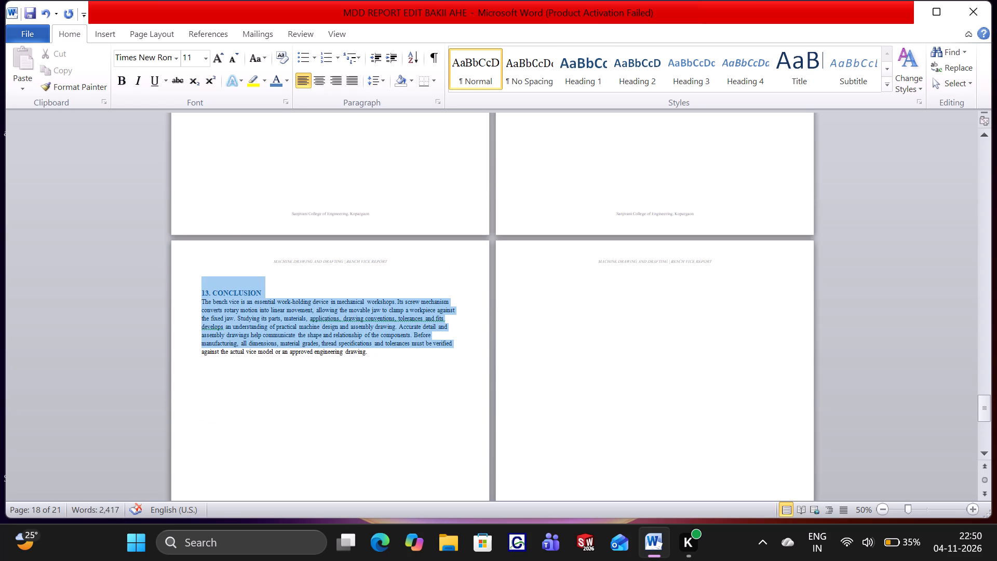
drag(338, 426, 346, 426)
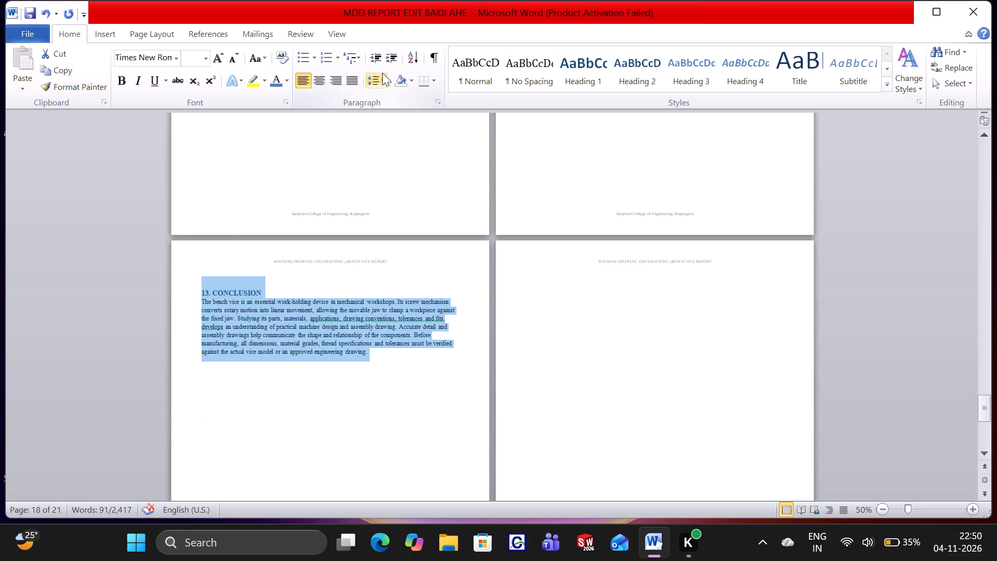
click(382, 84)
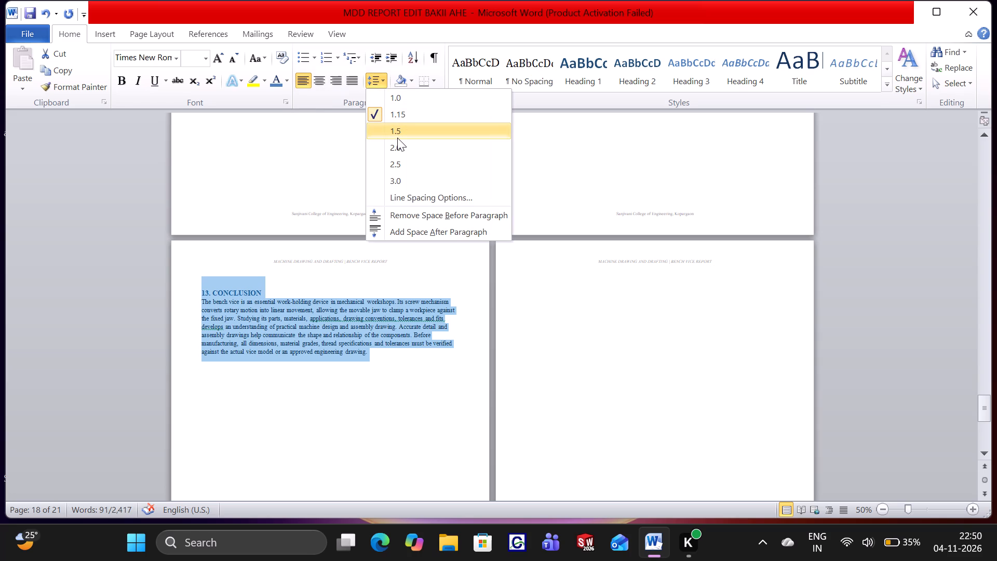
click(399, 137)
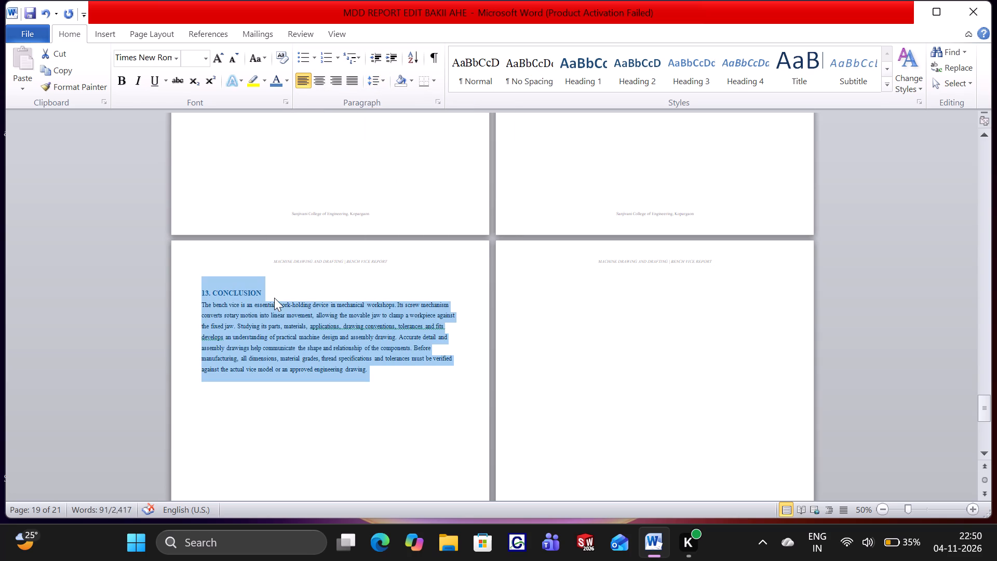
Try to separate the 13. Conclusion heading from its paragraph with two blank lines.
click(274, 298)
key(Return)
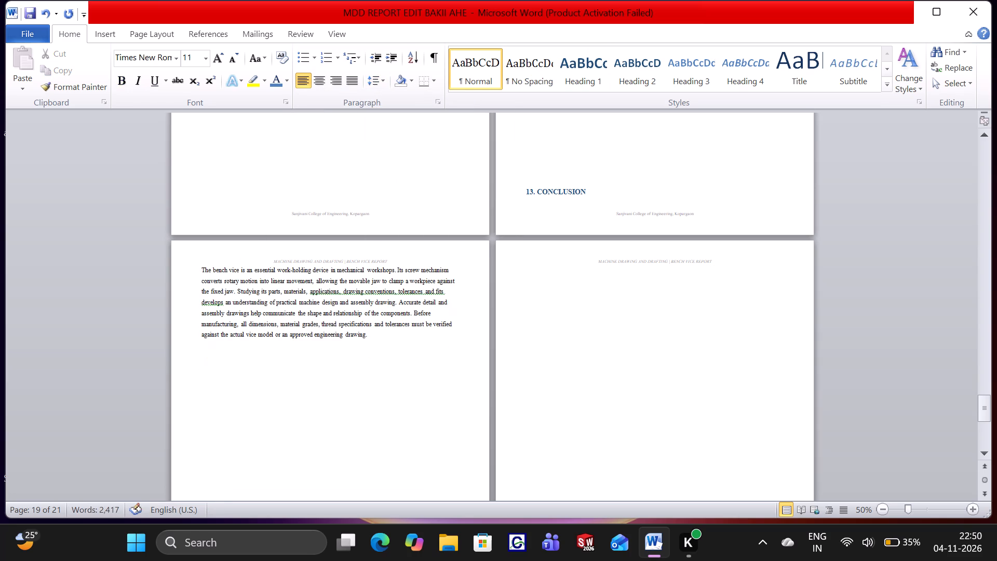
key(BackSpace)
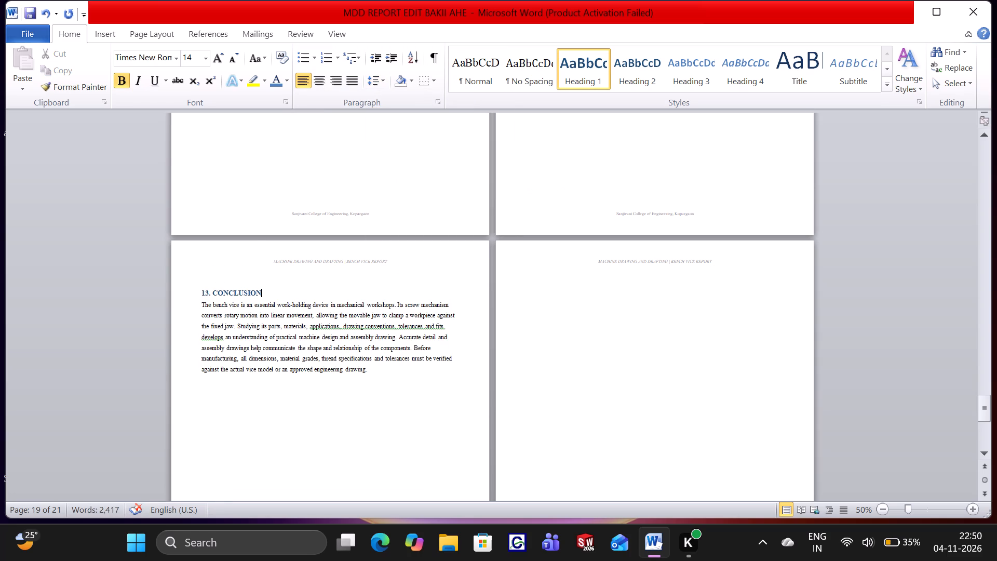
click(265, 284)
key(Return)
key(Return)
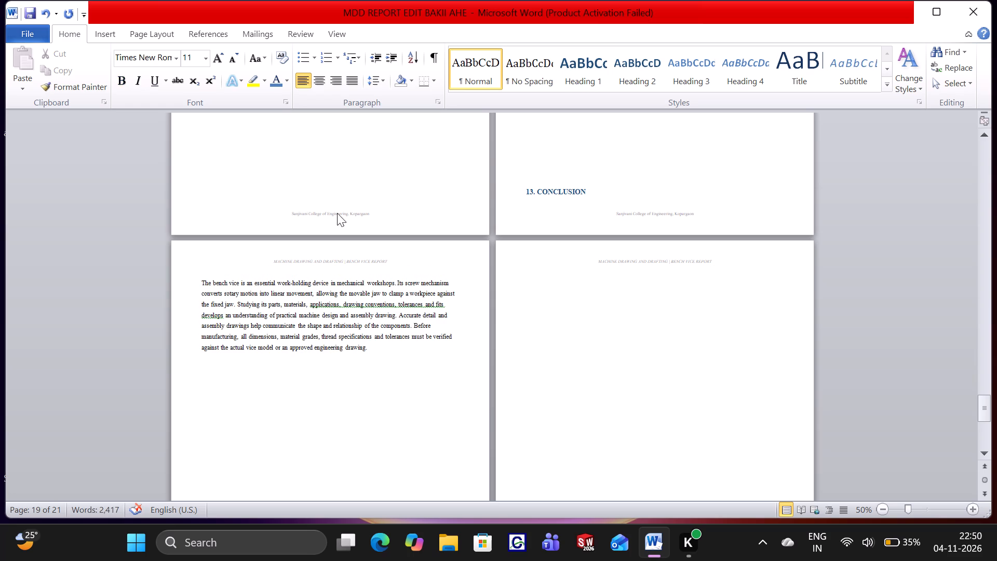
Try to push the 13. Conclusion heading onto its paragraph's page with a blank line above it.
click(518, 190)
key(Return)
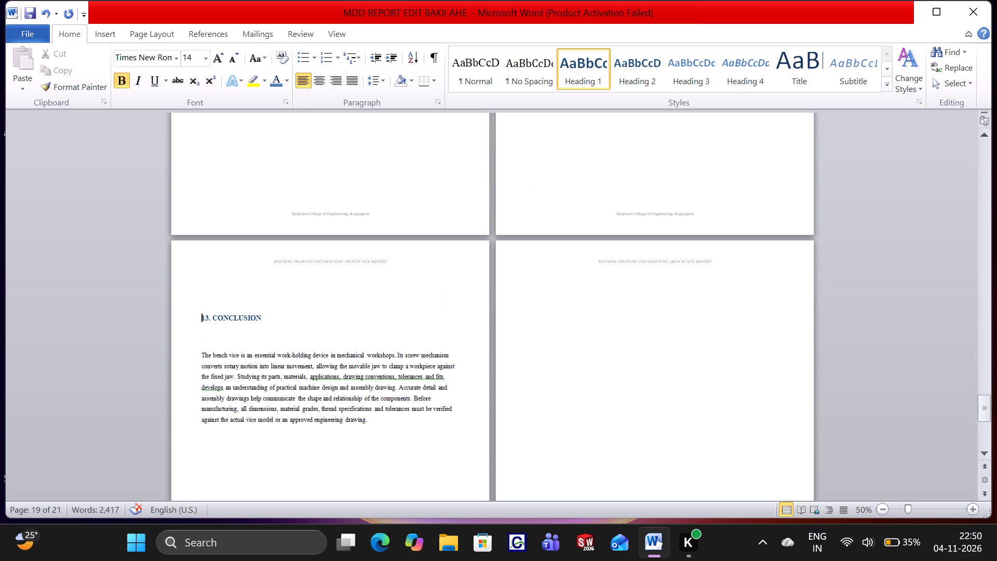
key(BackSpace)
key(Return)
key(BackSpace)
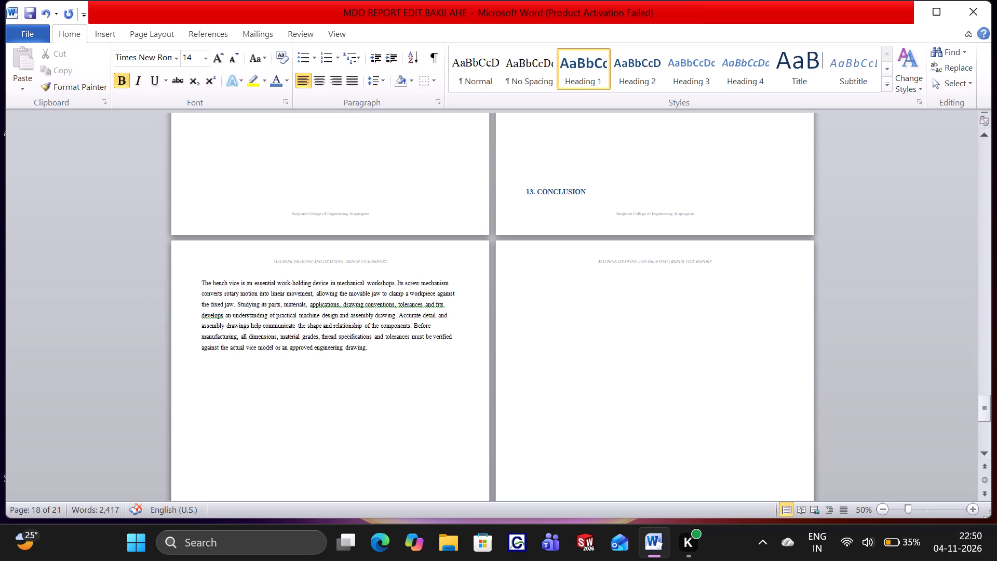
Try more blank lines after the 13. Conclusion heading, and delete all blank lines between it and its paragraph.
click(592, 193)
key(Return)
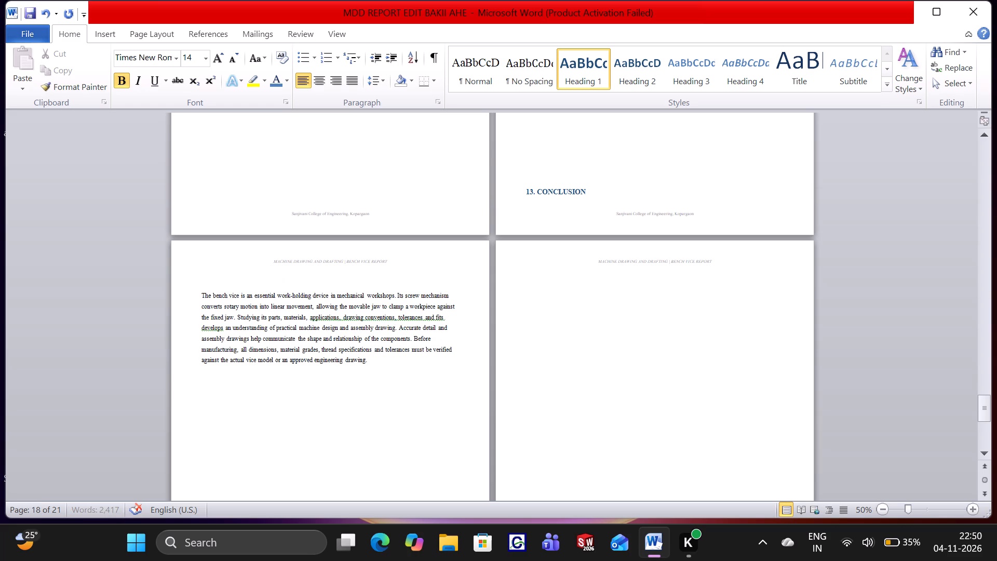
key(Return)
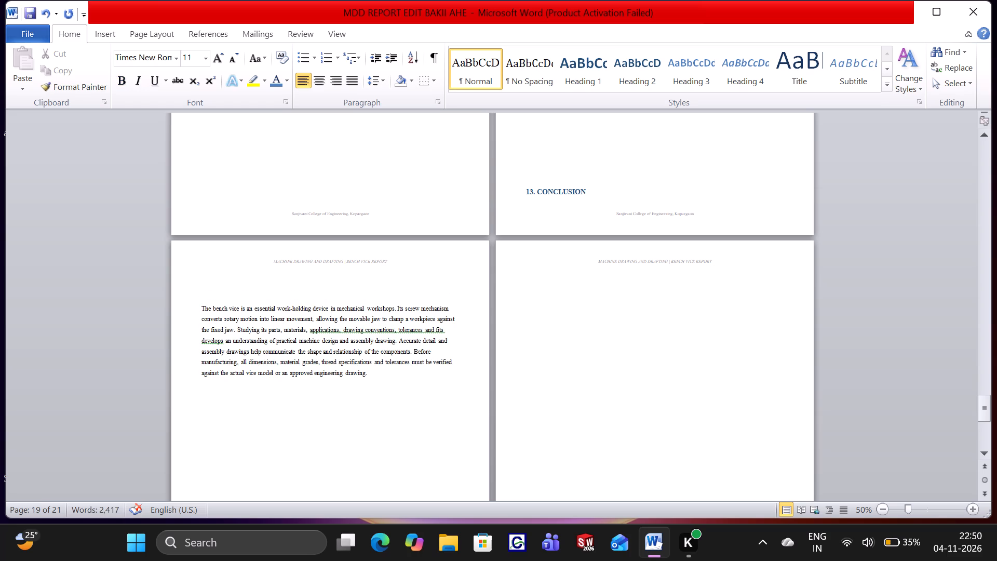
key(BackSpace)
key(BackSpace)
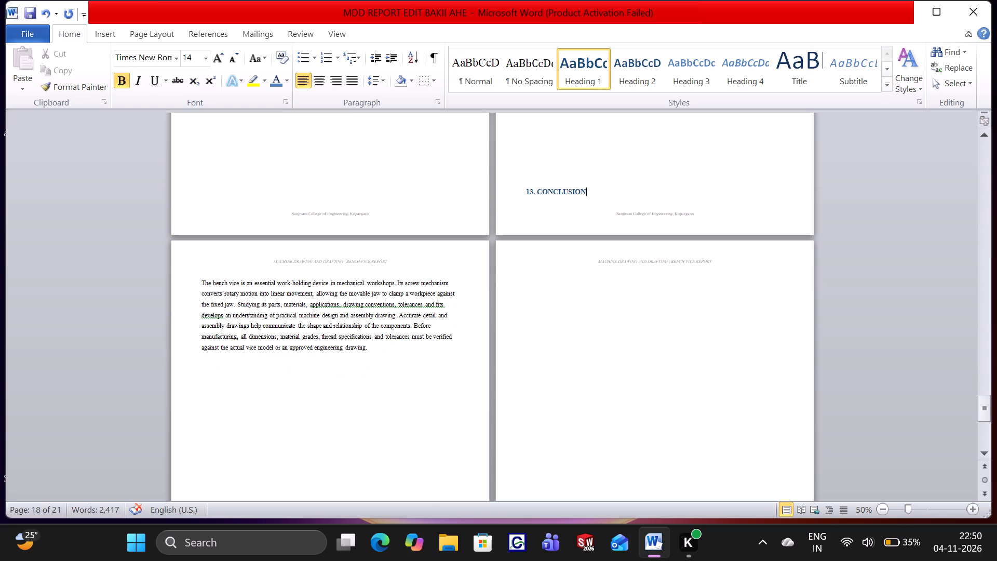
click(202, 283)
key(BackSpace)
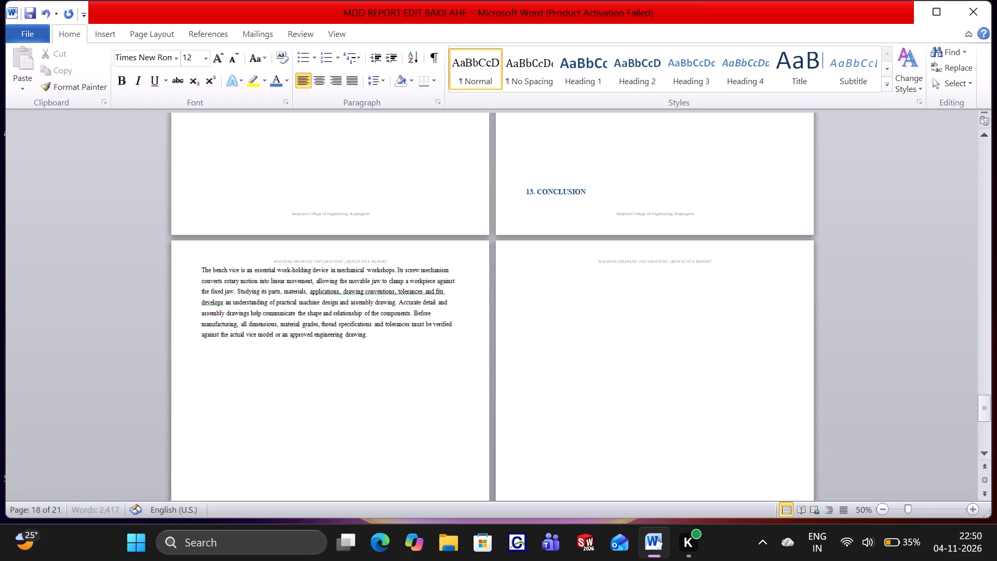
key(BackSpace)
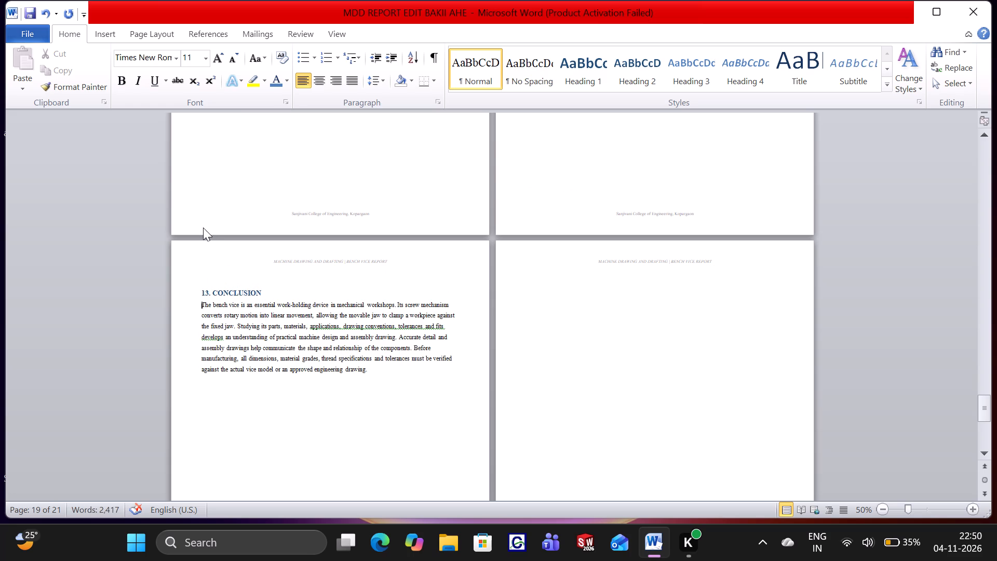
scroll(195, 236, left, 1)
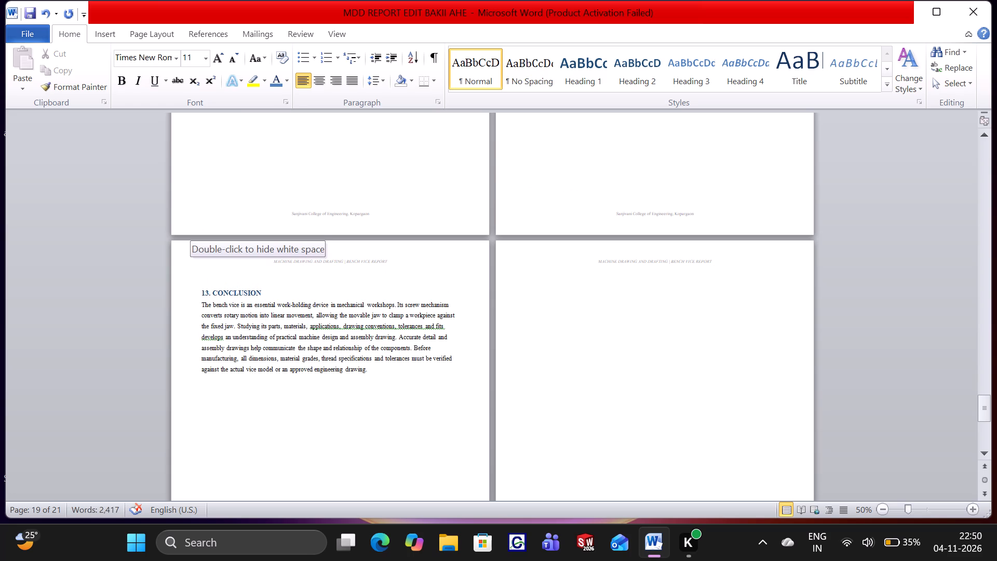
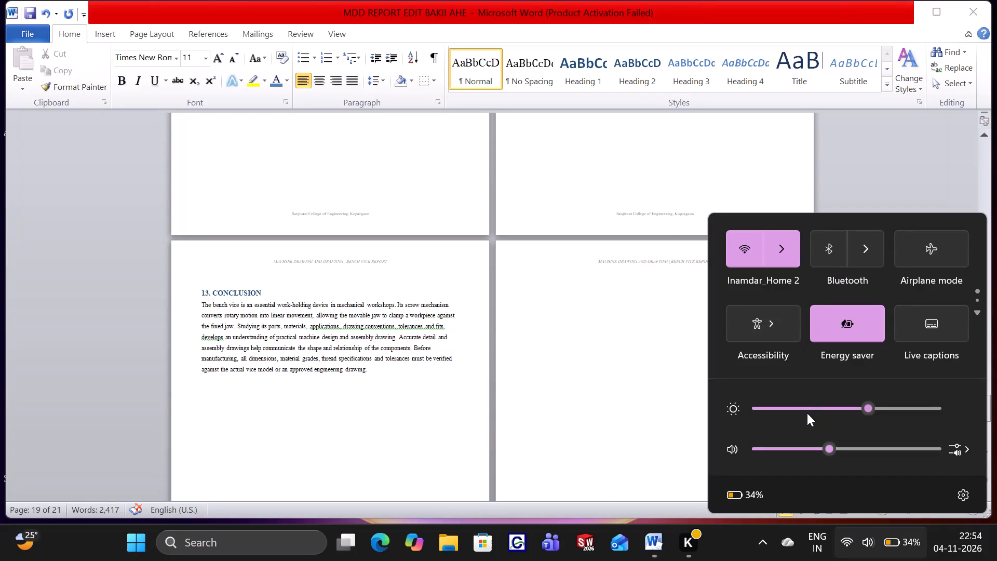
Lower the screen brightness to 27 and return to the report document.
click(807, 413)
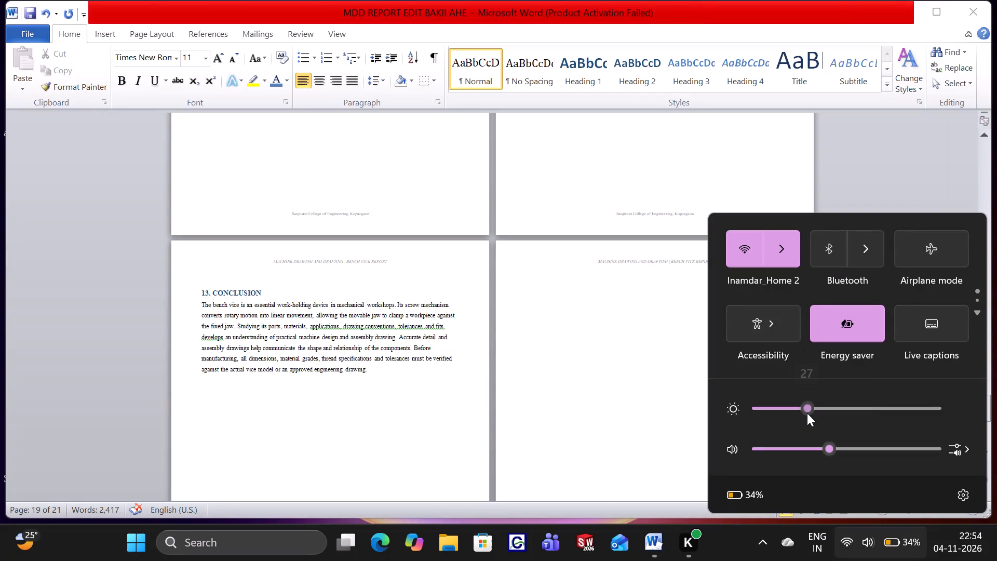
drag(572, 350, 674, 537)
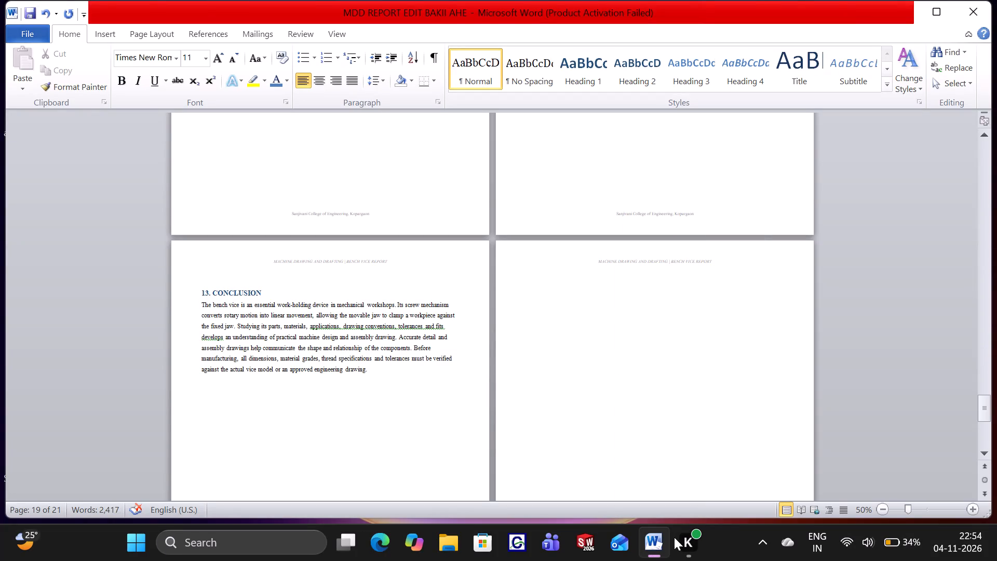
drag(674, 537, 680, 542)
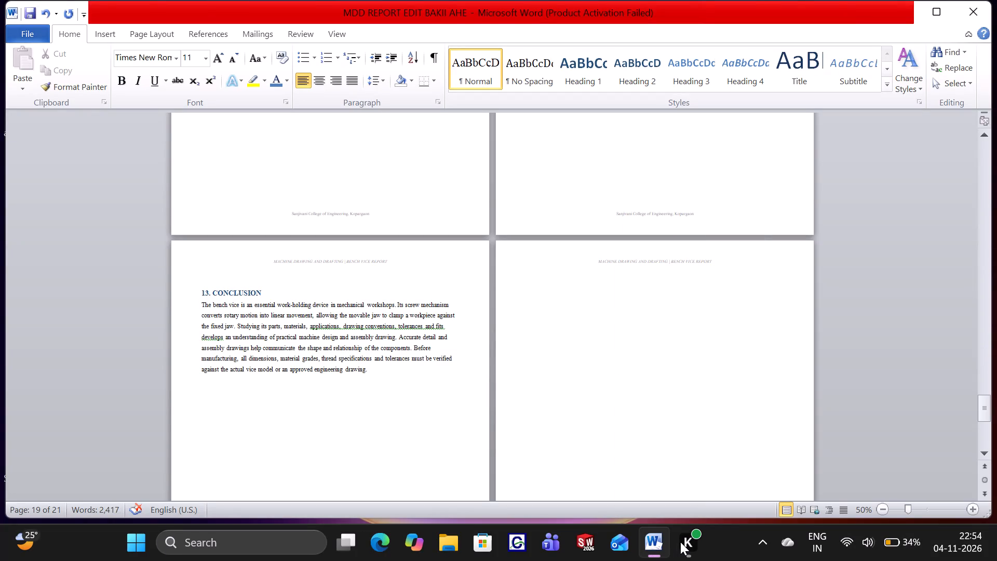